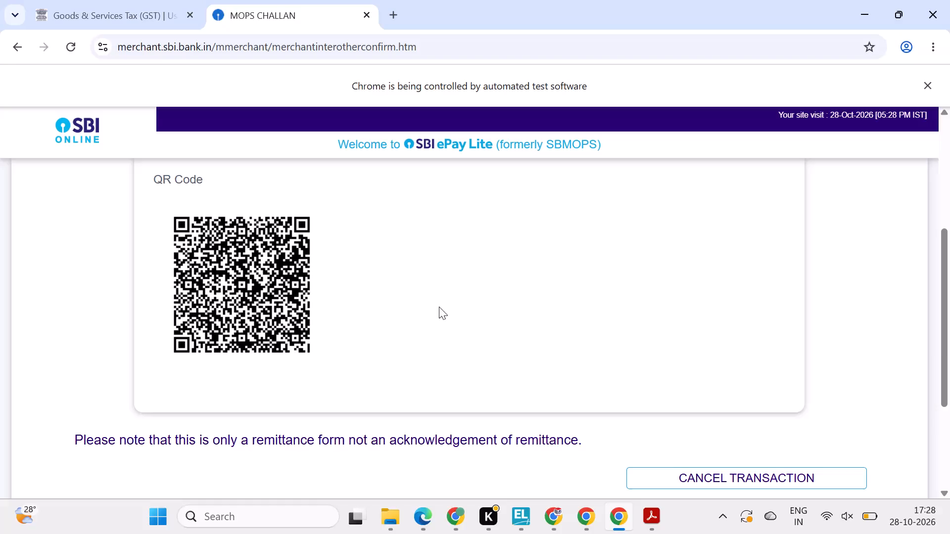
Capture a screen snip of the payment QR code on the SBI ePay Lite challan page.
drag(158, 198, 453, 481)
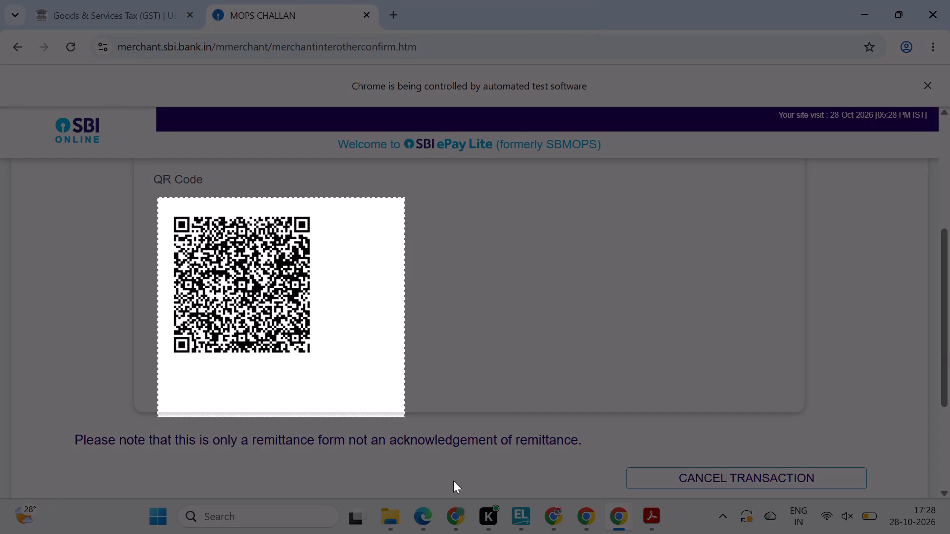
drag(453, 481, 326, 369)
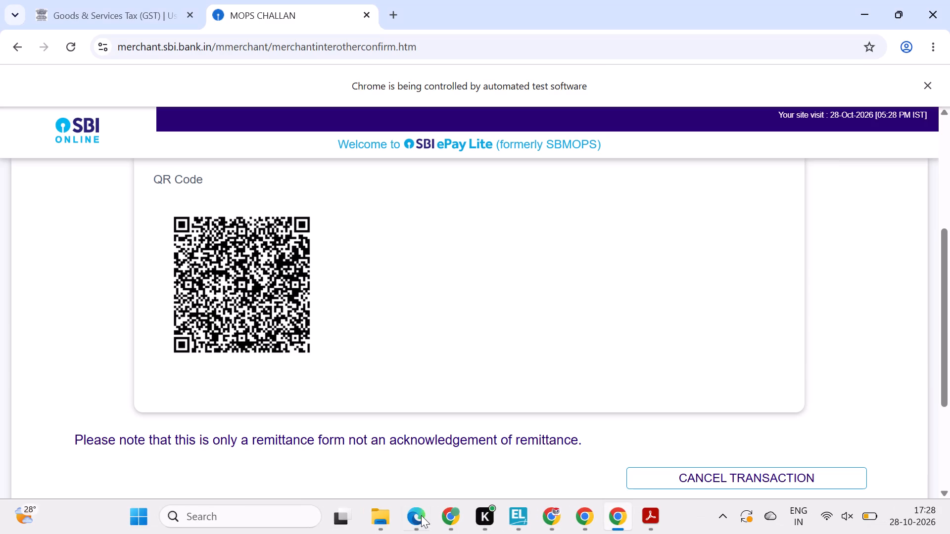
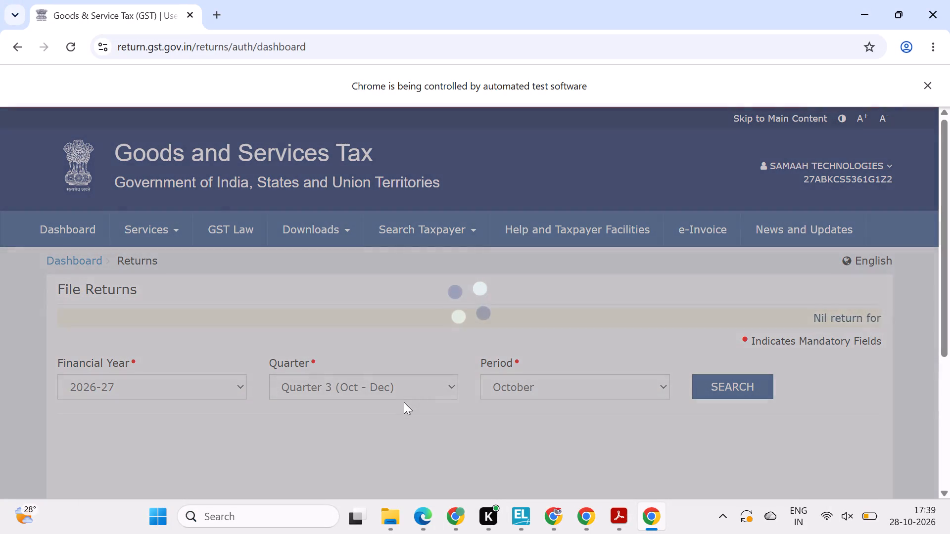
Search for the 2026-27 returns of Quarter 2 (Jul - Sep), period September.
click(412, 391)
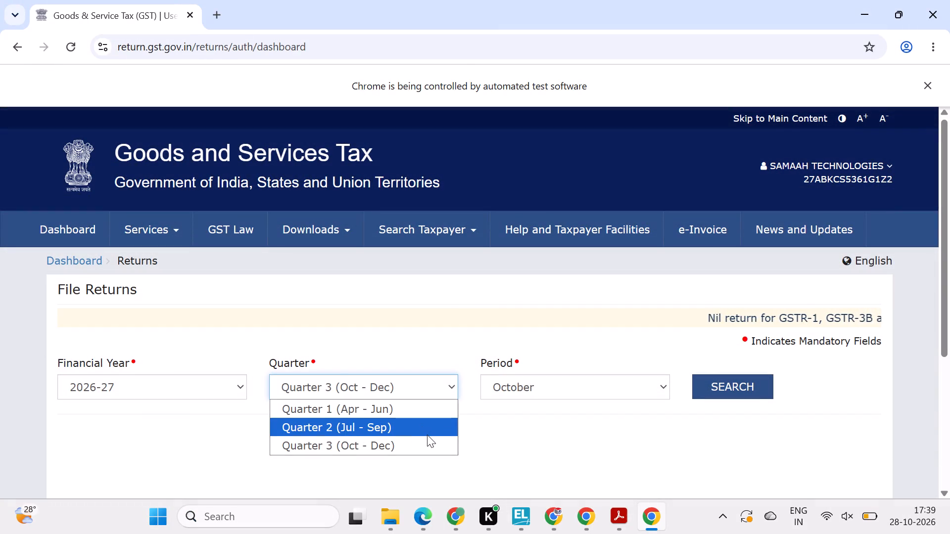
click(427, 435)
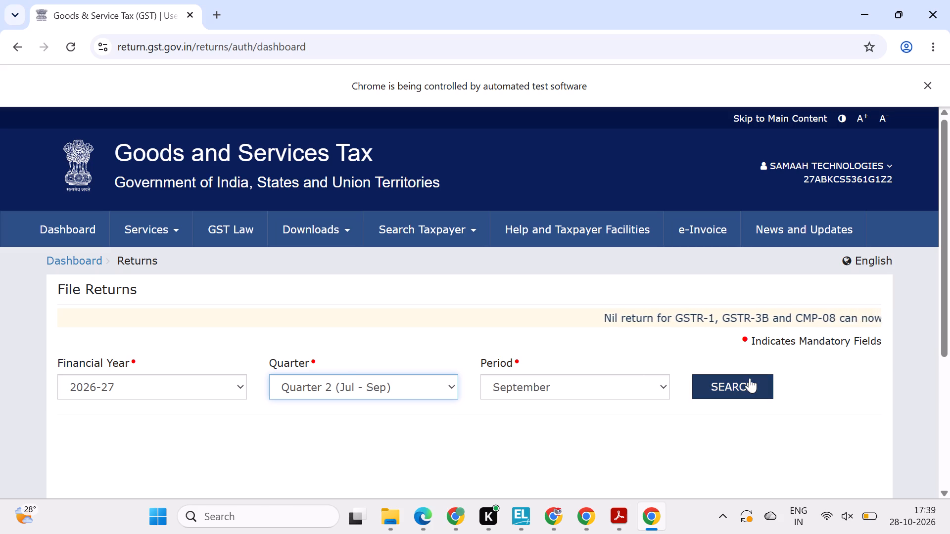
double_click(748, 378)
Open the GSTR-3B monthly return for September and dismiss its system generated summary.
scroll(730, 402, down, 5)
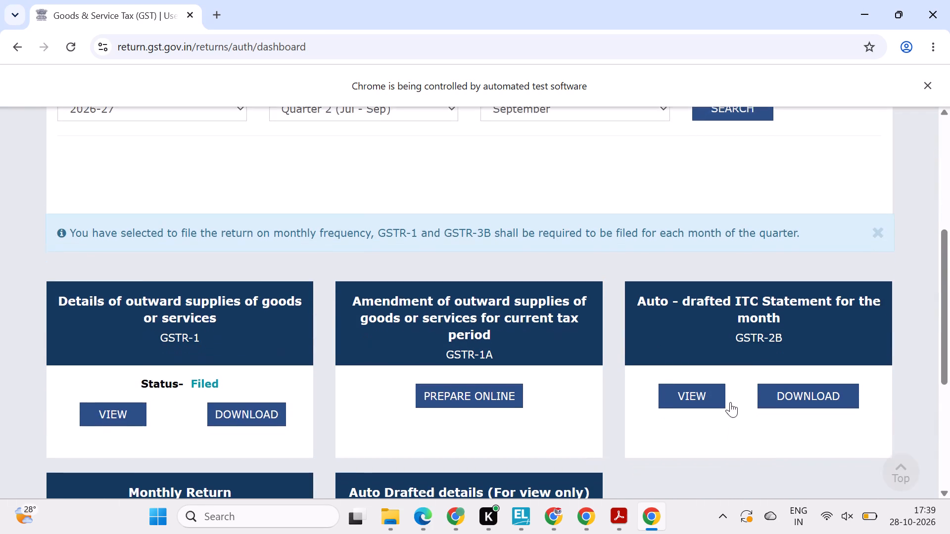
scroll(571, 350, down, 4)
click(134, 348)
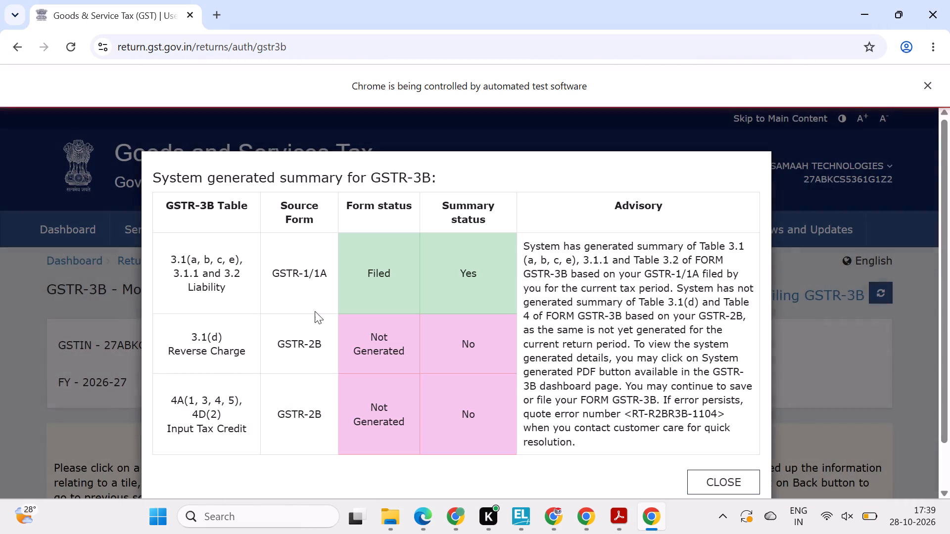
scroll(649, 387, down, 6)
click(700, 438)
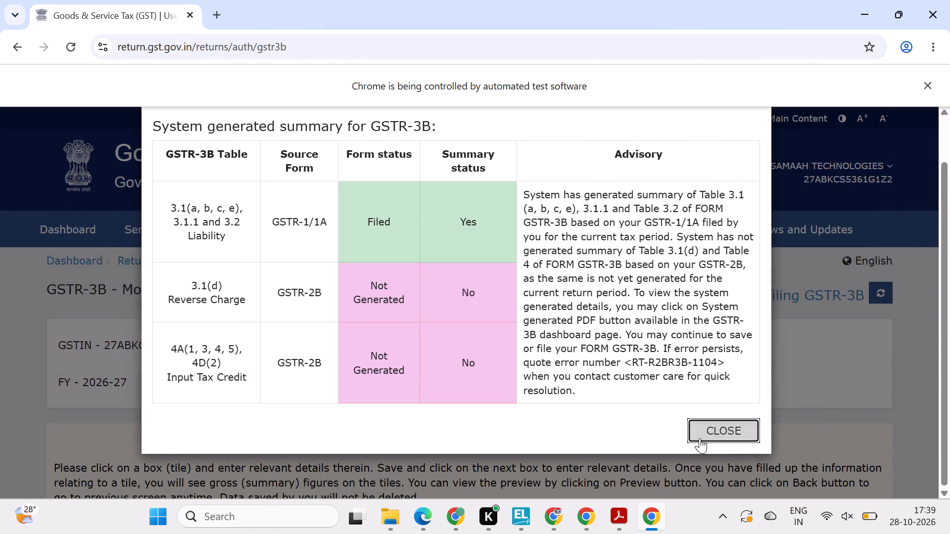
Review the GSTR-3B tiles and proceed to payment of tax for the return.
scroll(558, 369, down, 7)
scroll(440, 359, up, 1)
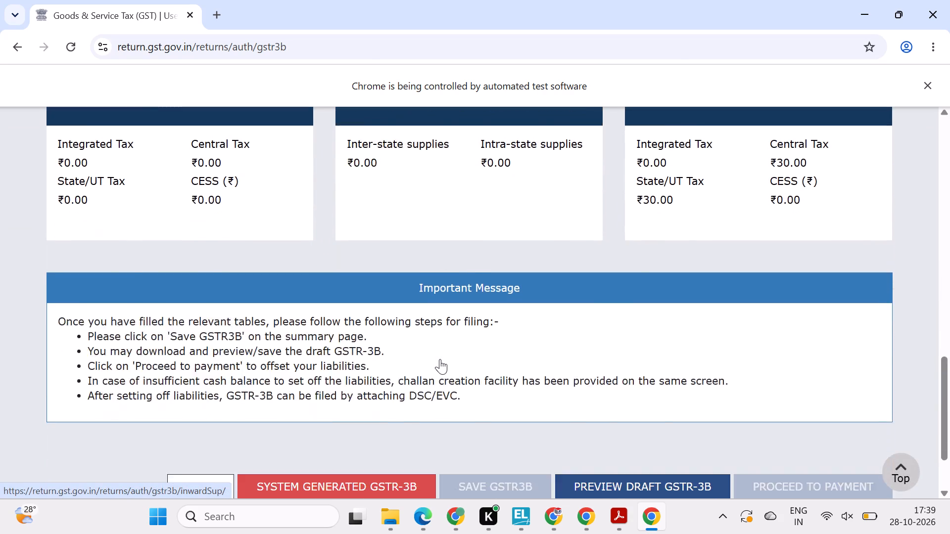
scroll(440, 359, up, 1)
scroll(440, 359, down, 6)
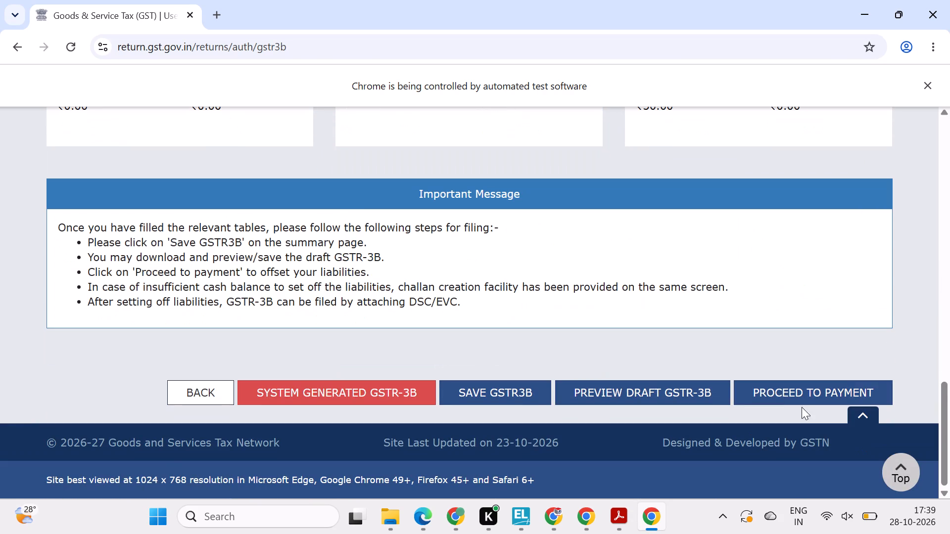
click(808, 395)
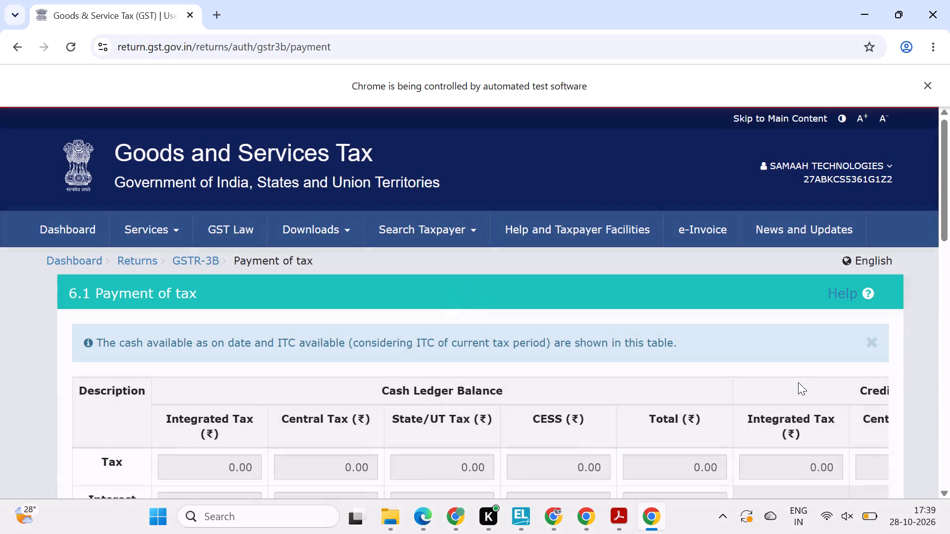
Examine the tax, interest and late fee columns of the payment of tax table.
scroll(818, 315, down, 8)
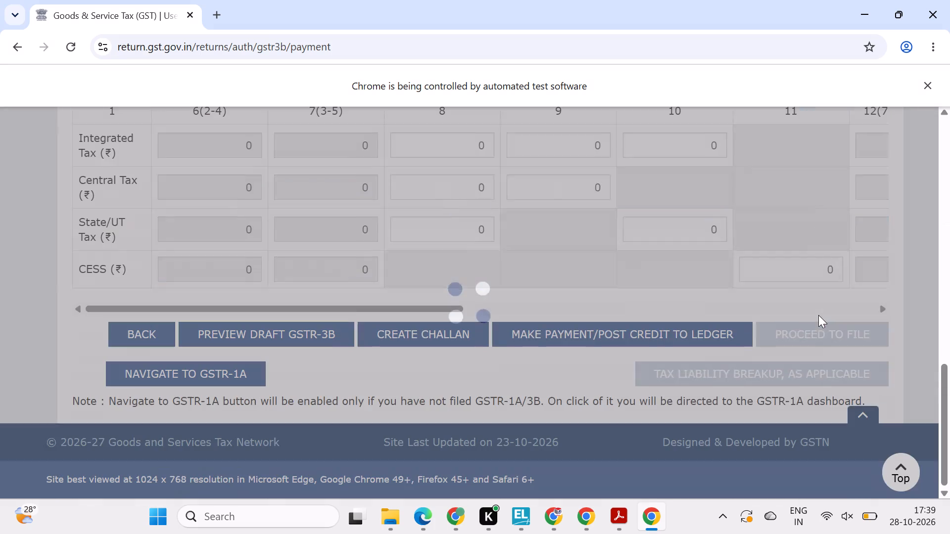
scroll(818, 315, down, 1)
scroll(791, 227, left, 5)
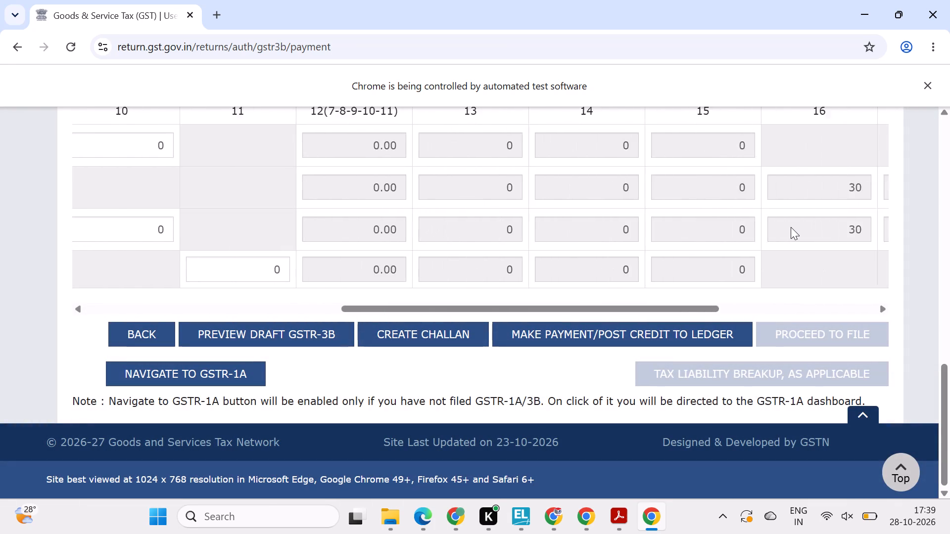
Examine the late fee and additional cash required columns, and the cash ledger balance table for the return.
scroll(791, 227, left, 4)
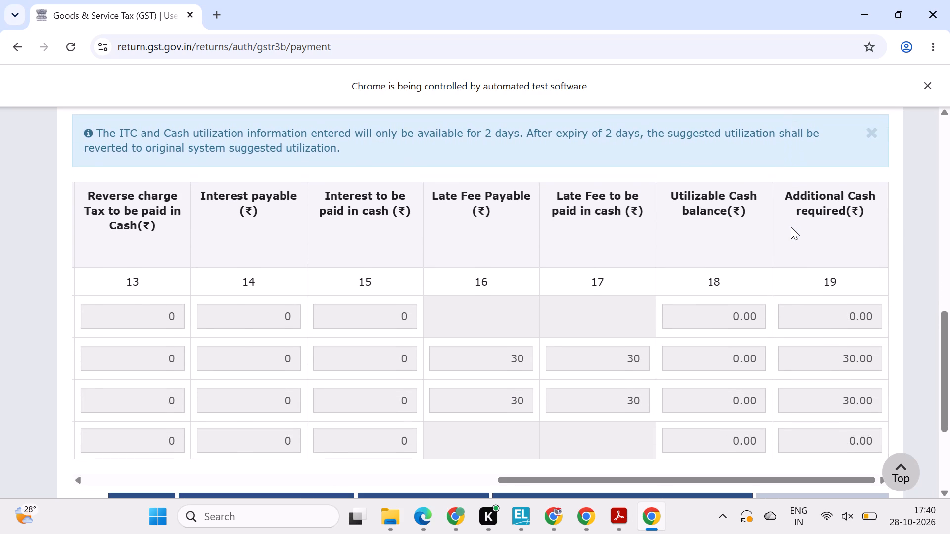
scroll(791, 227, up, 6)
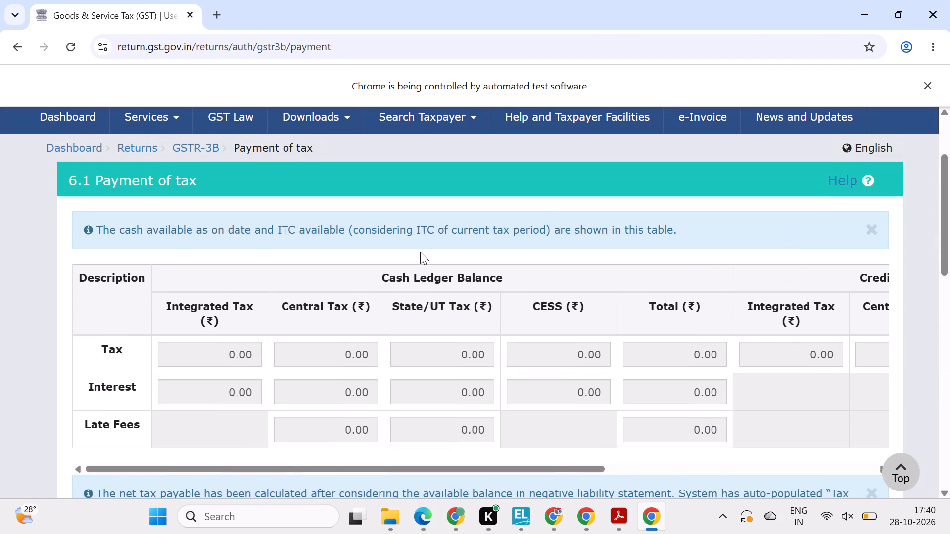
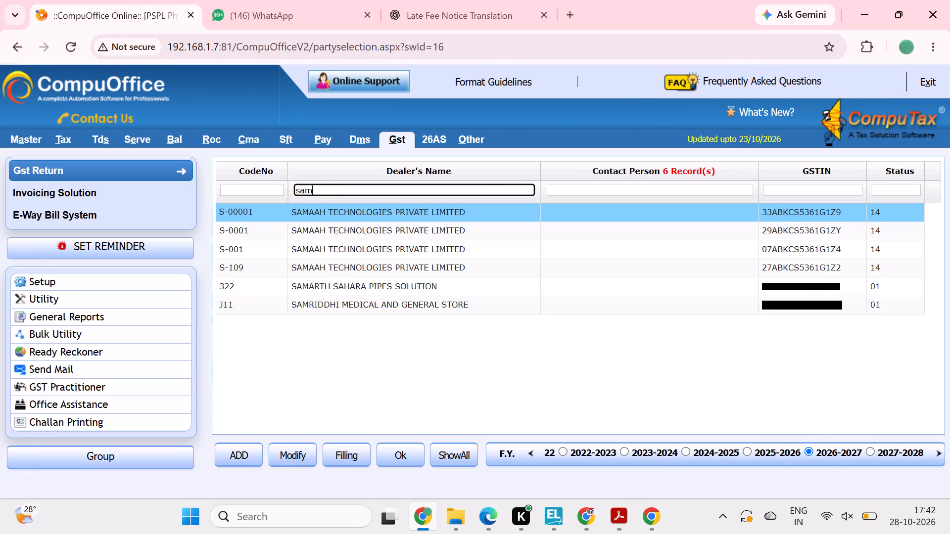
Narrow the dealer list to names matching "samaa" and open the GST return page of Samaah Technologies Private Limited, code S-001.
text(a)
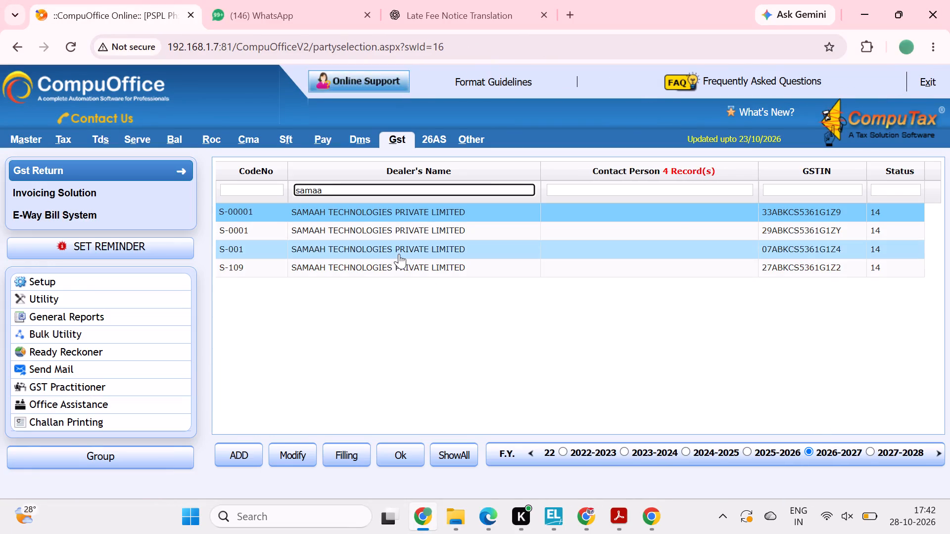
double_click(399, 254)
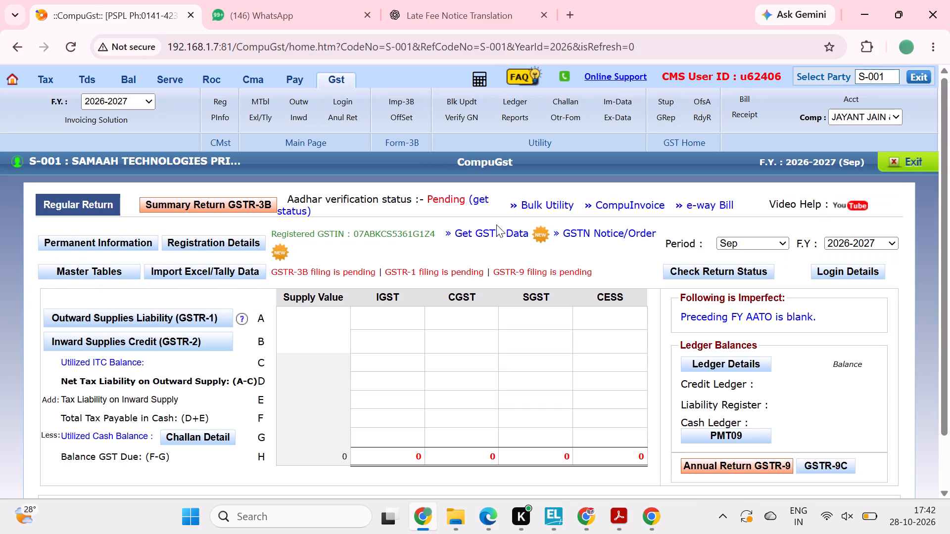
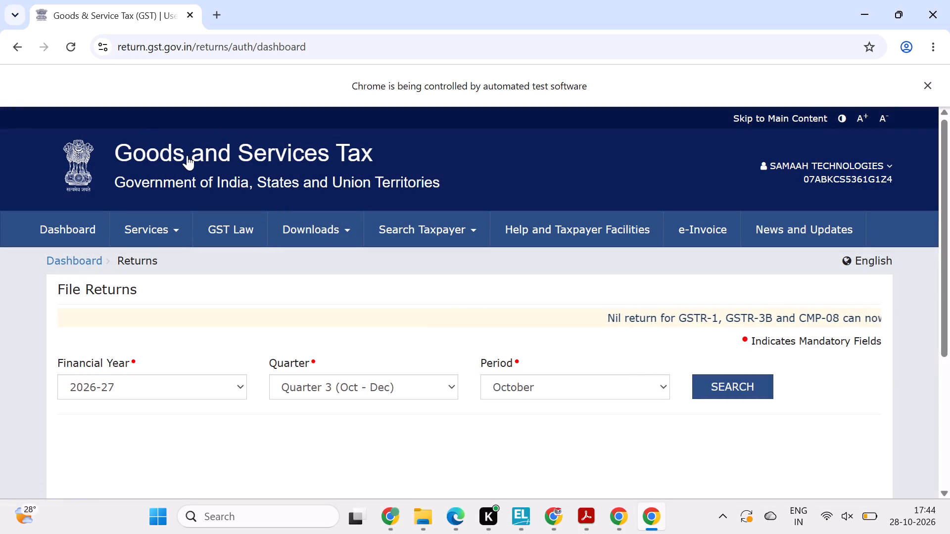
Choose Quarter 3 (Oct - Dec) as the quarter for the 2026-27 File Returns search.
drag(422, 382, 415, 436)
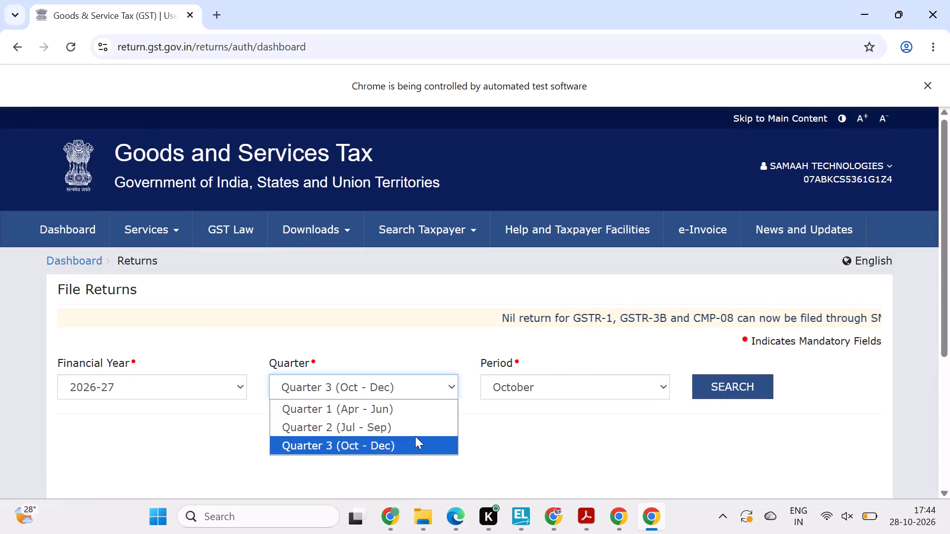
click(415, 436)
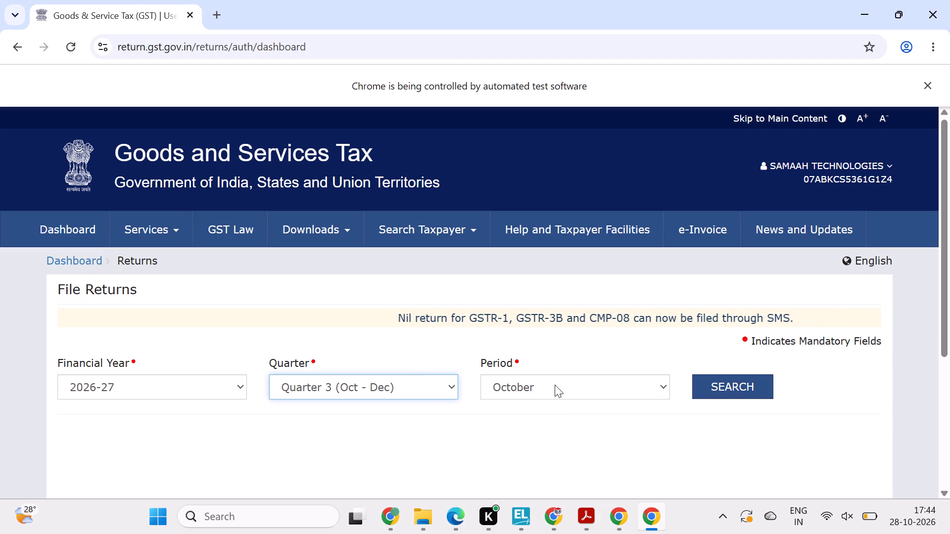
Search again for the 2026-27 returns of Quarter 2 (Jul - Sep), period September.
click(430, 386)
click(412, 423)
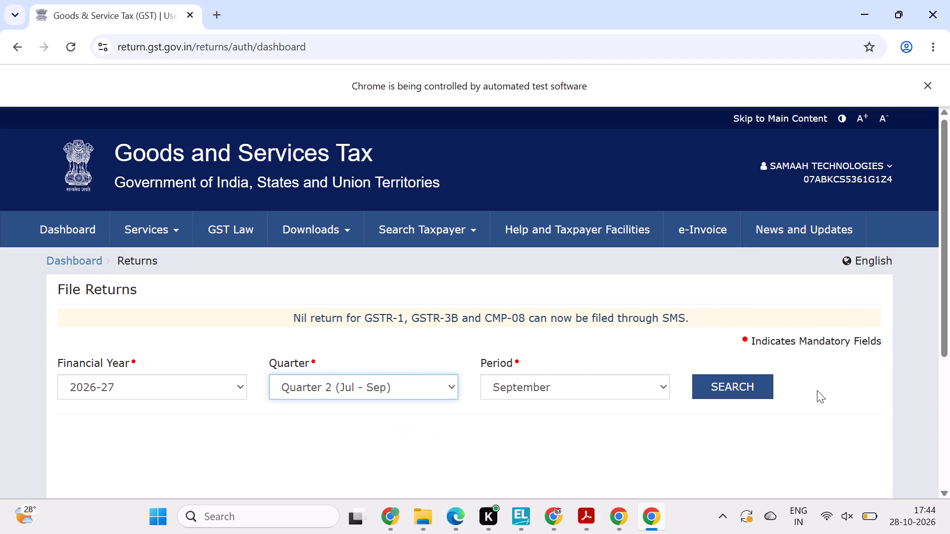
double_click(745, 385)
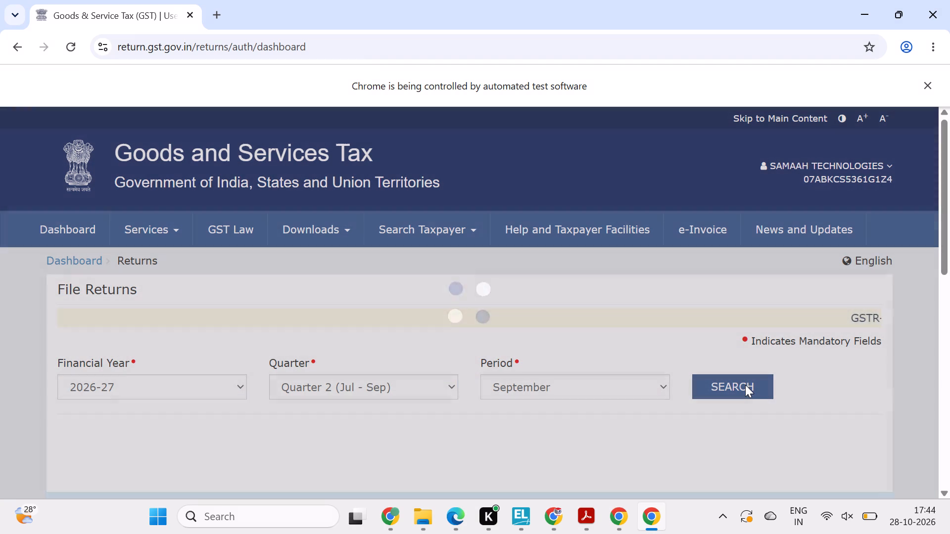
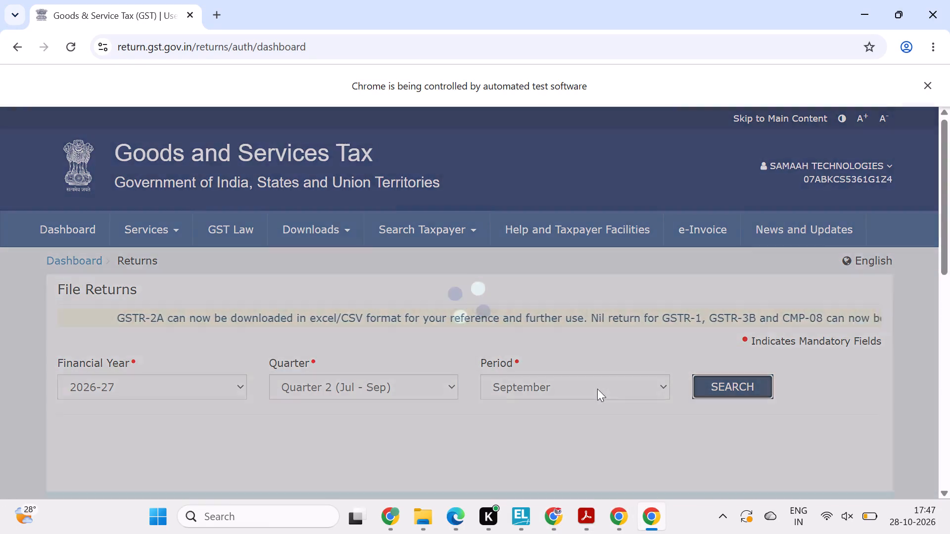
Open the GSTR-3B monthly return for September 2026-27 from the returns search results.
scroll(597, 389, down, 6)
click(129, 355)
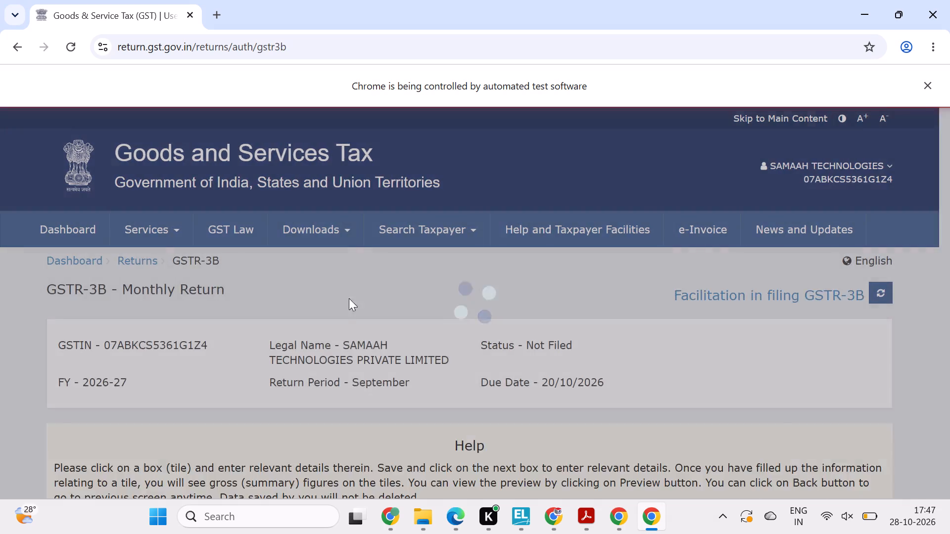
Dismiss the system generated summary for the September 2026-27 GSTR-3B return.
scroll(357, 358, down, 5)
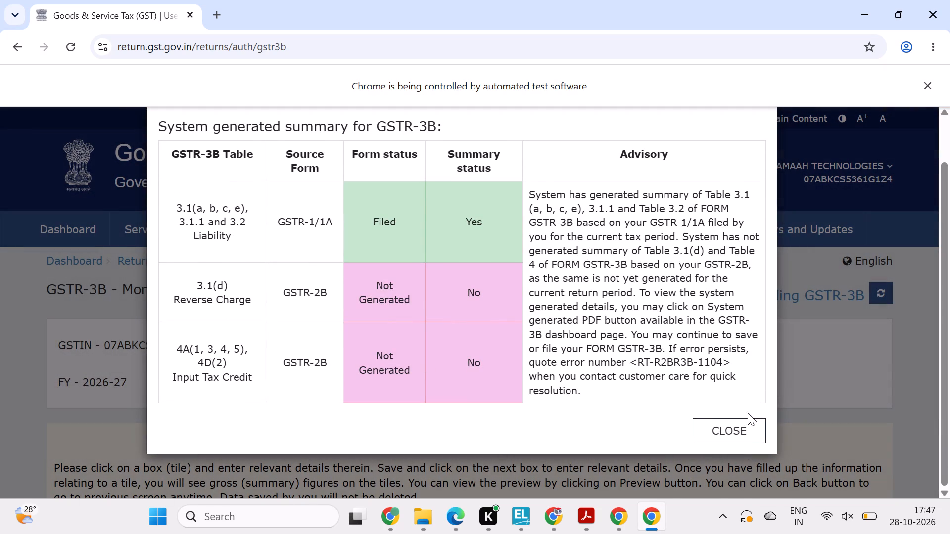
click(748, 427)
Save the September GSTR-3B return from its summary page.
scroll(611, 445, down, 7)
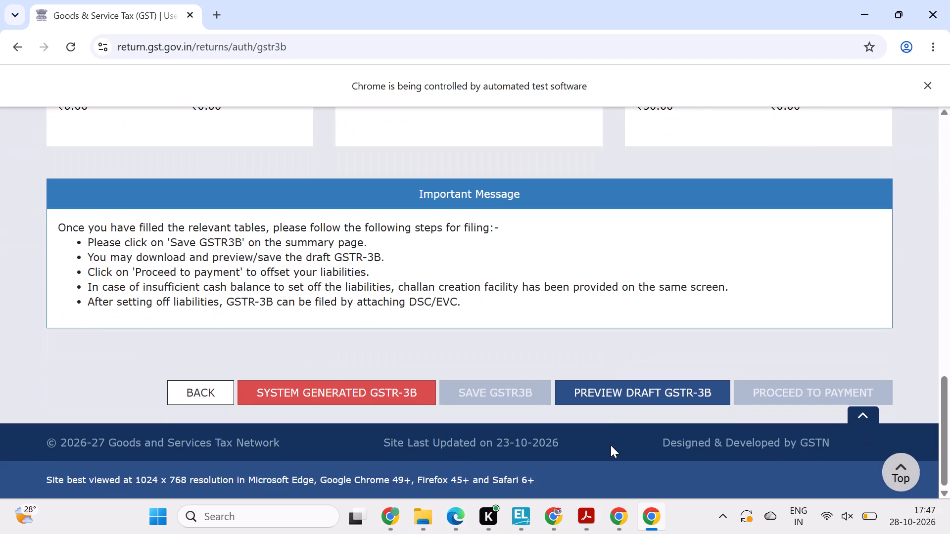
scroll(611, 445, down, 1)
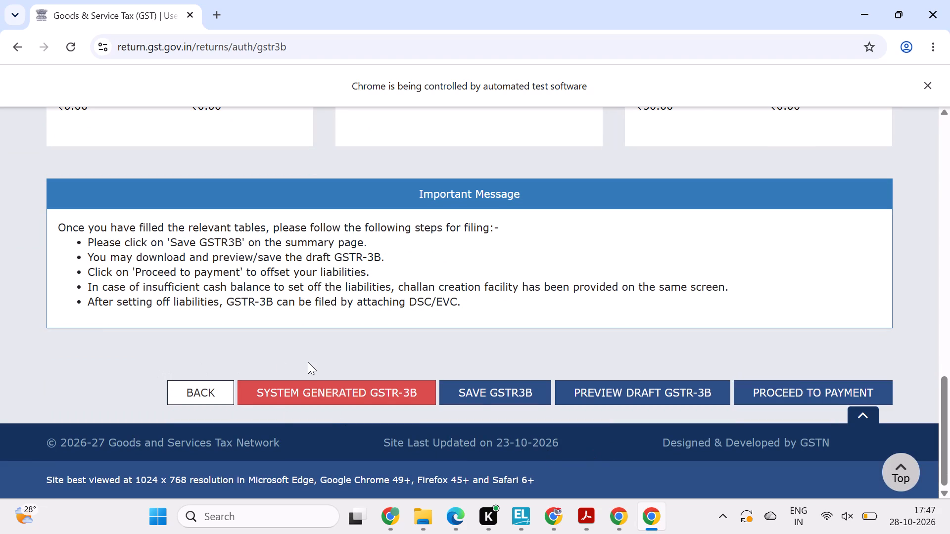
scroll(308, 362, down, 2)
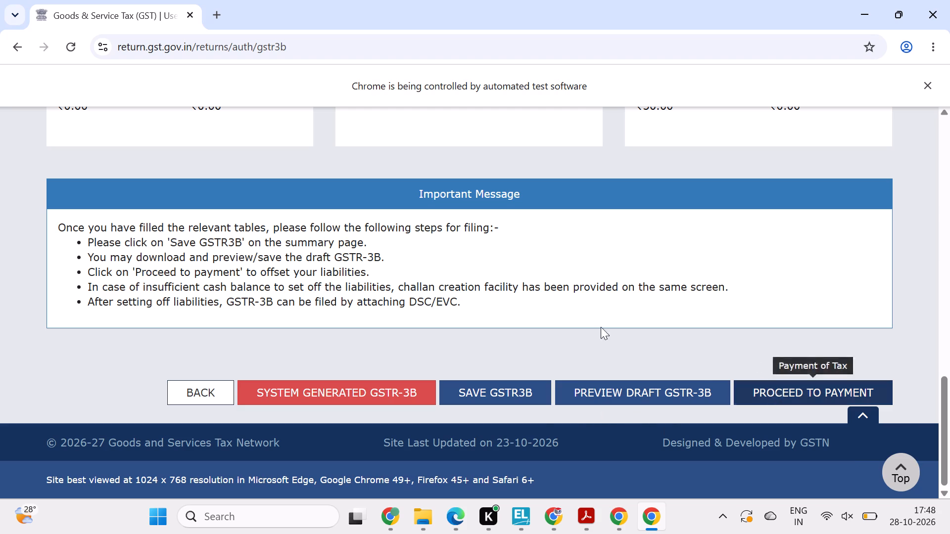
scroll(468, 177, down, 3)
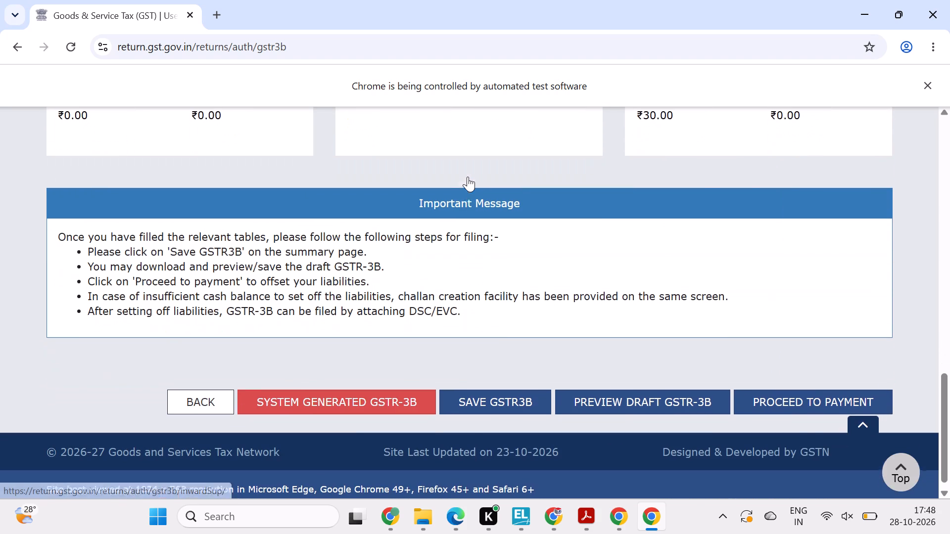
scroll(468, 177, down, 1)
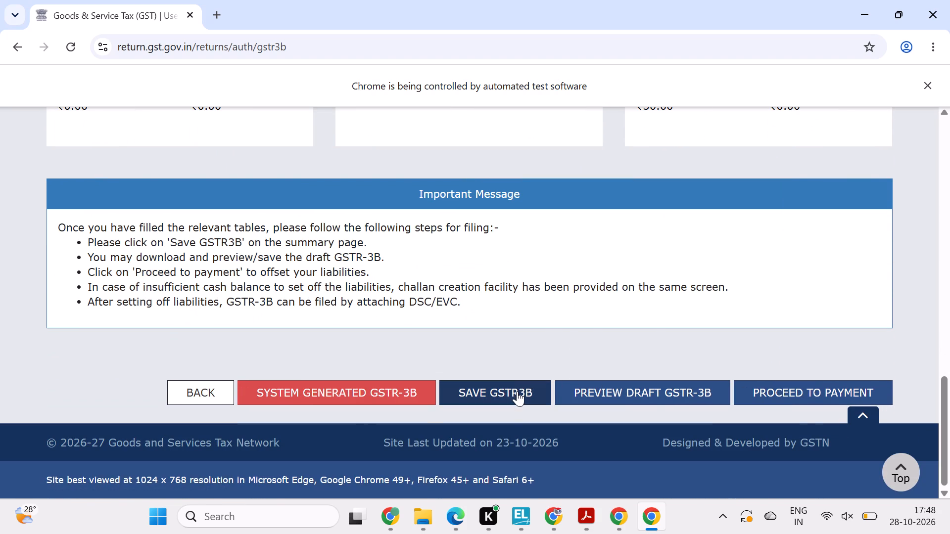
click(517, 391)
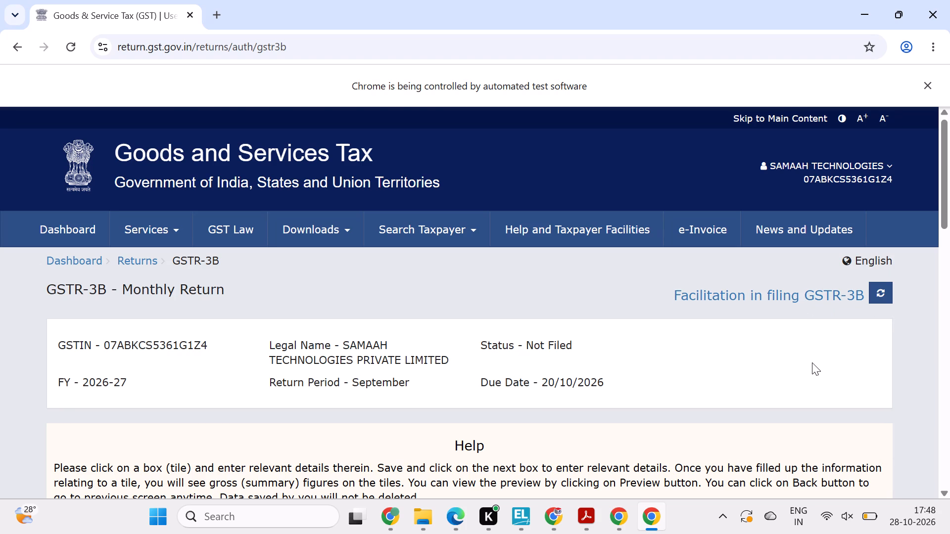
Proceed to the payment of tax for the September GSTR-3B return.
scroll(812, 362, down, 11)
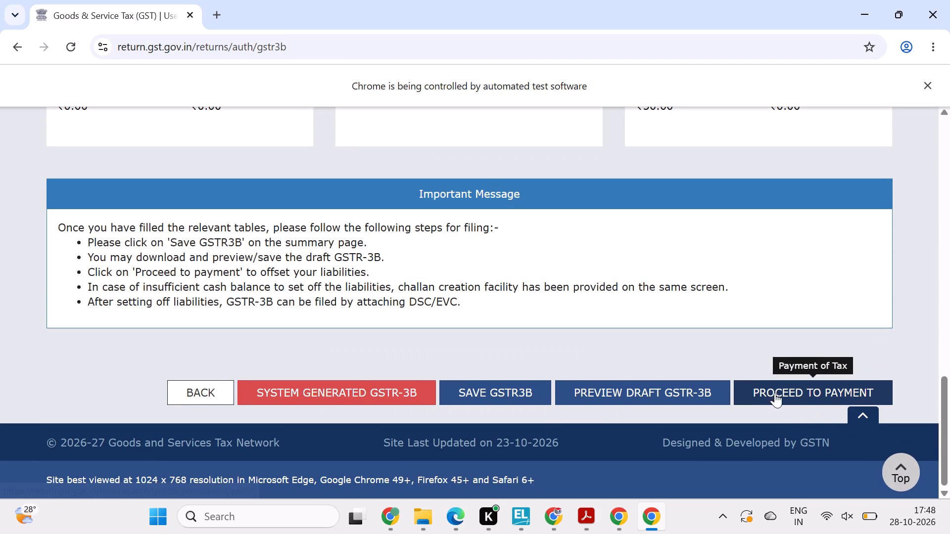
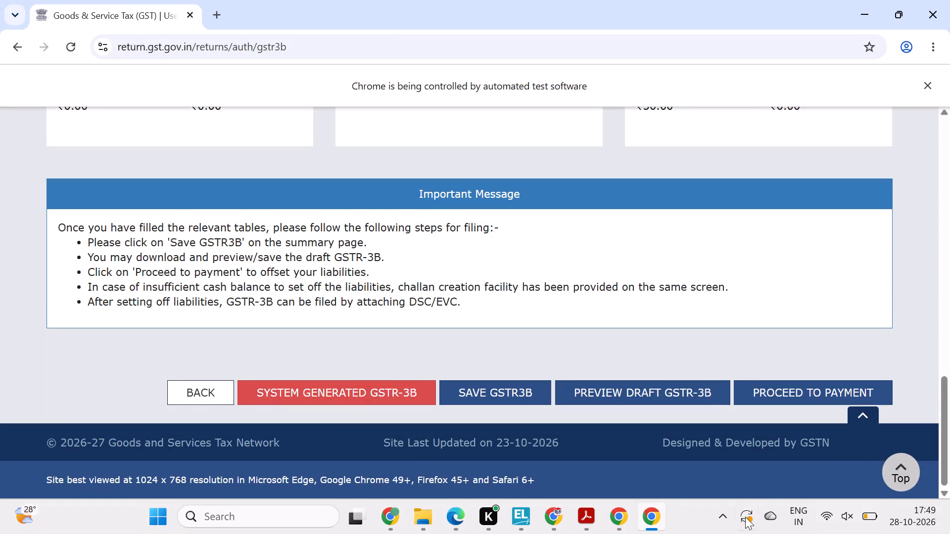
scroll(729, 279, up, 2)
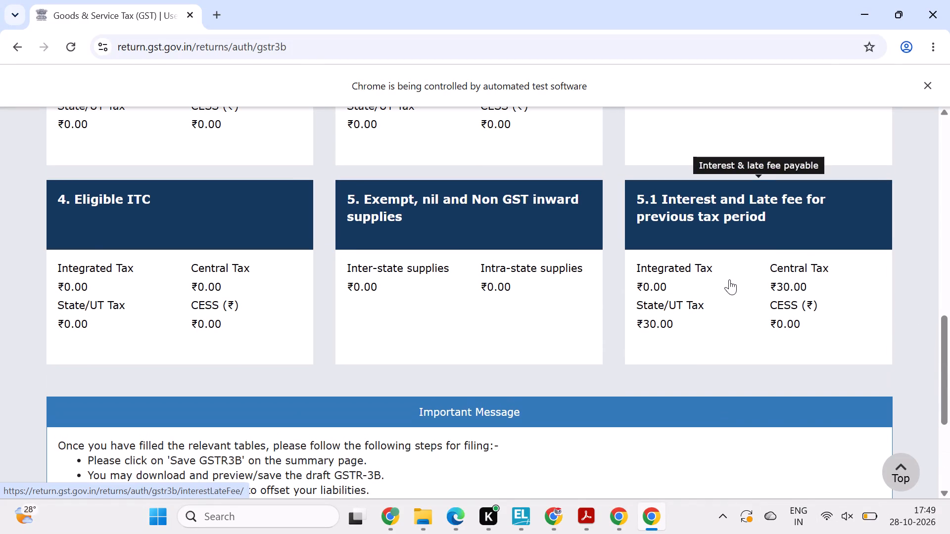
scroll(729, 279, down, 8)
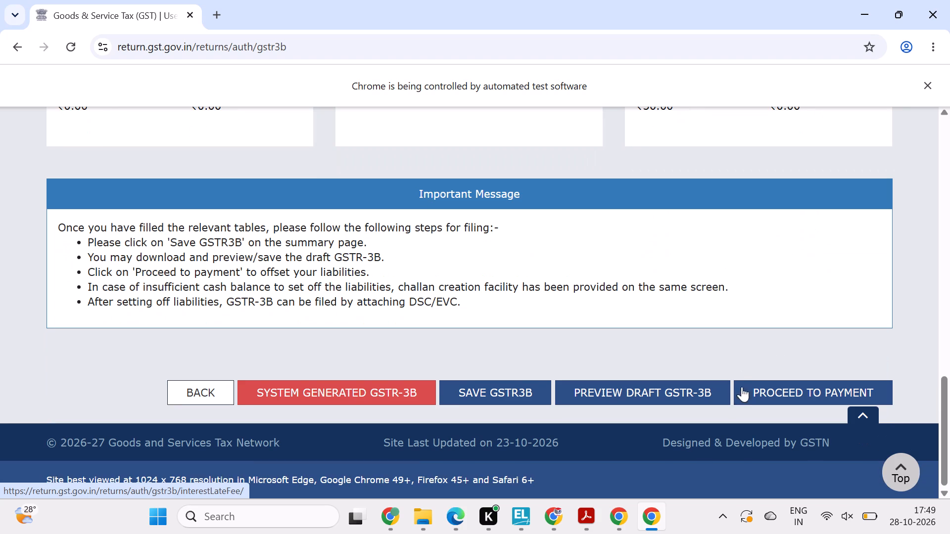
Proceed to payment from the September GSTR-3B return and review the 6.1 Payment of tax table across to column 18.
click(769, 387)
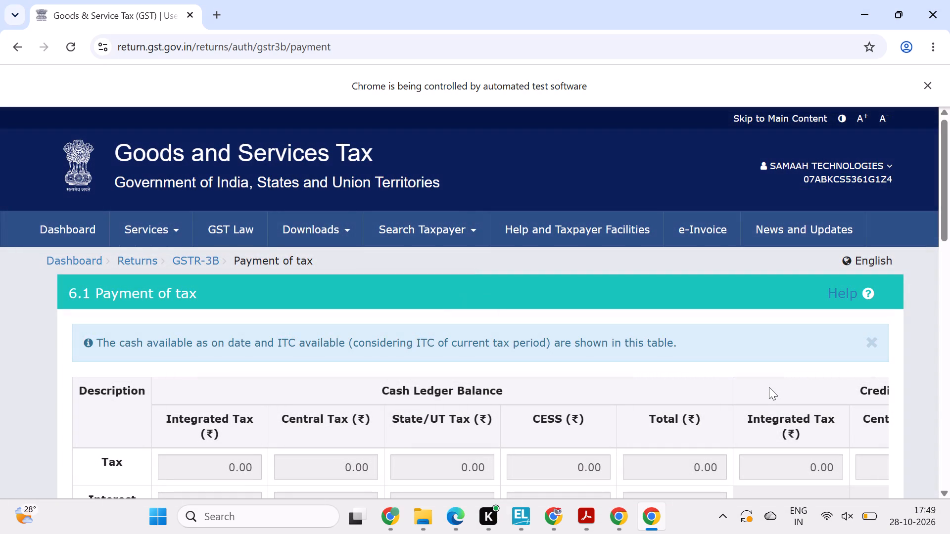
scroll(710, 376, down, 13)
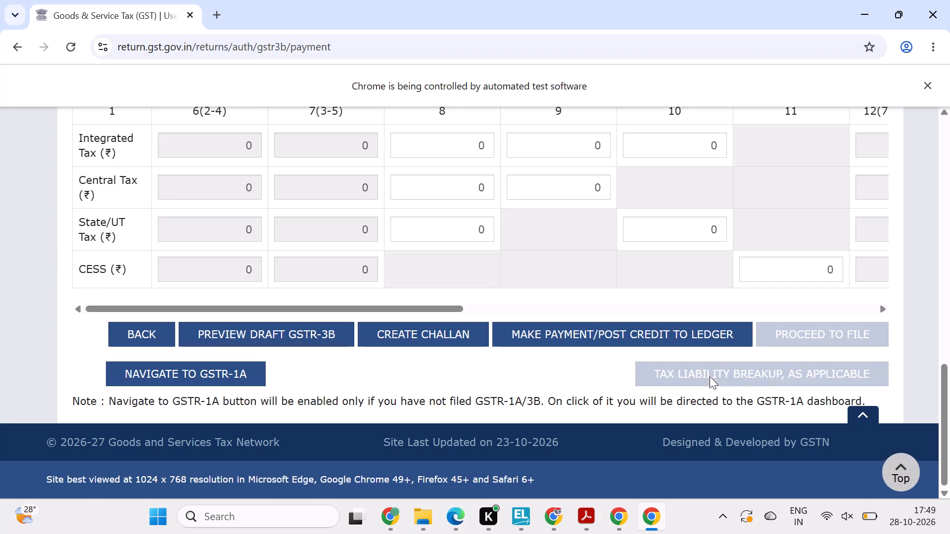
scroll(680, 208, left, 11)
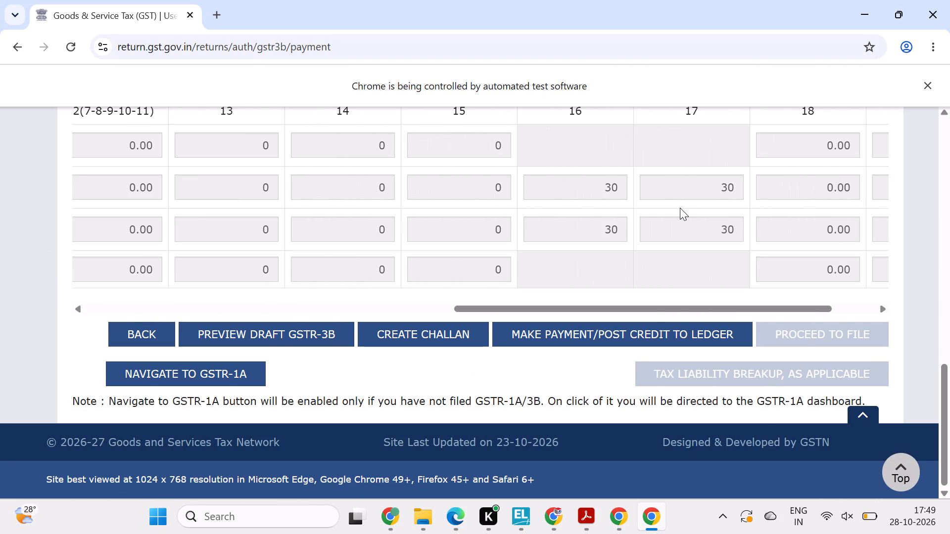
scroll(680, 208, up, 9)
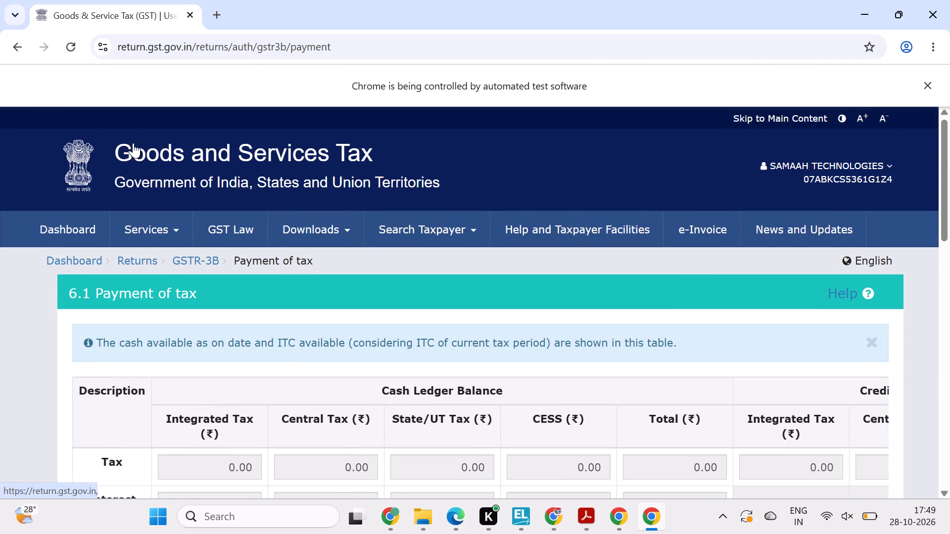
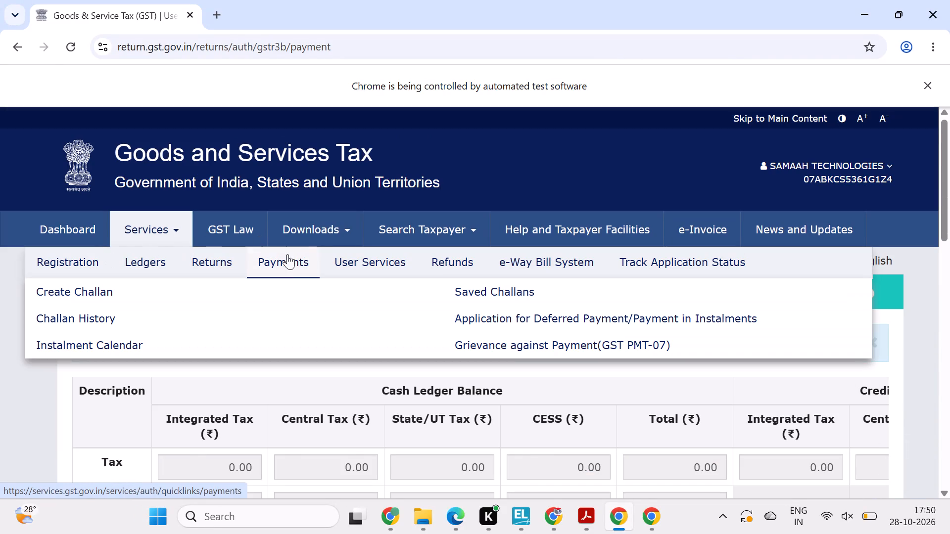
Open the Create Challan page from the GST payment services.
click(100, 292)
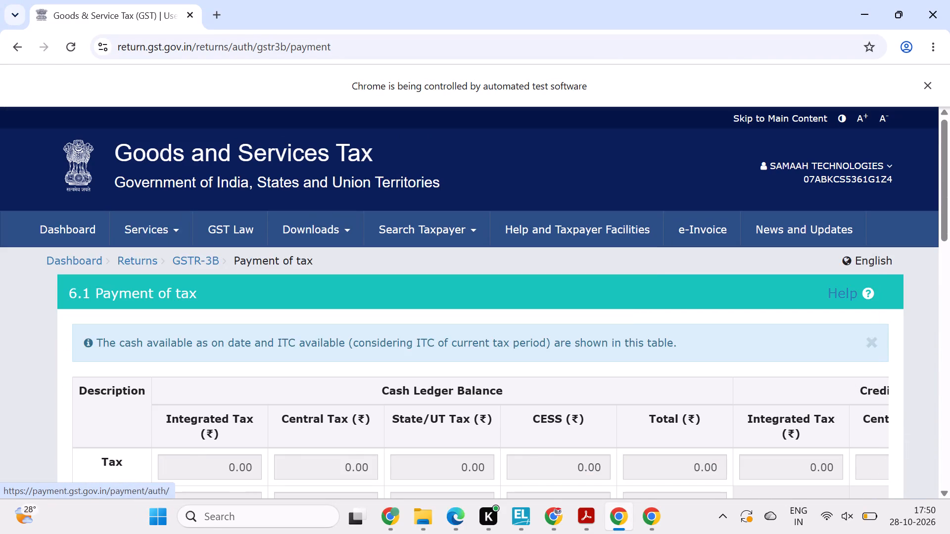
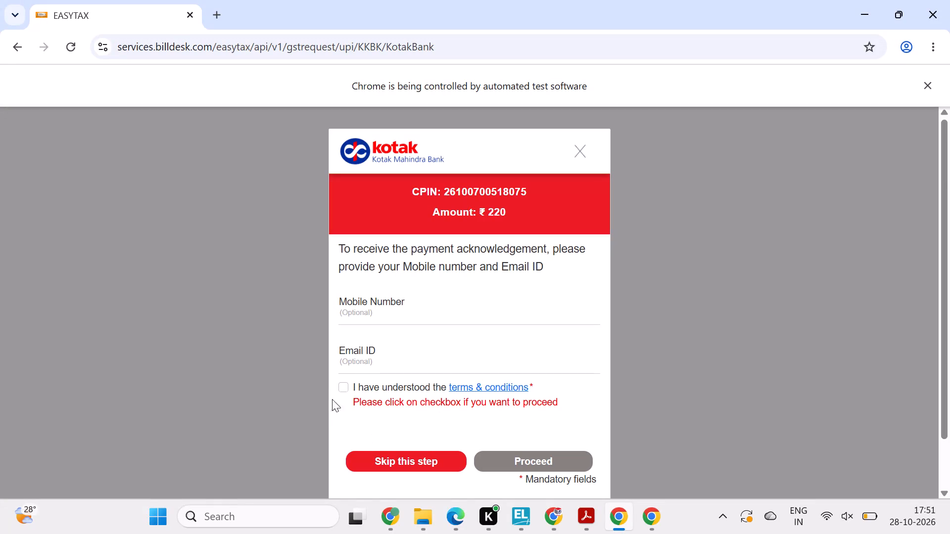
Accept the Kotak Mahindra Bank payment terms, skipping the optional contact details, and display the UPI QR code for the ₹220 GST payment.
click(345, 389)
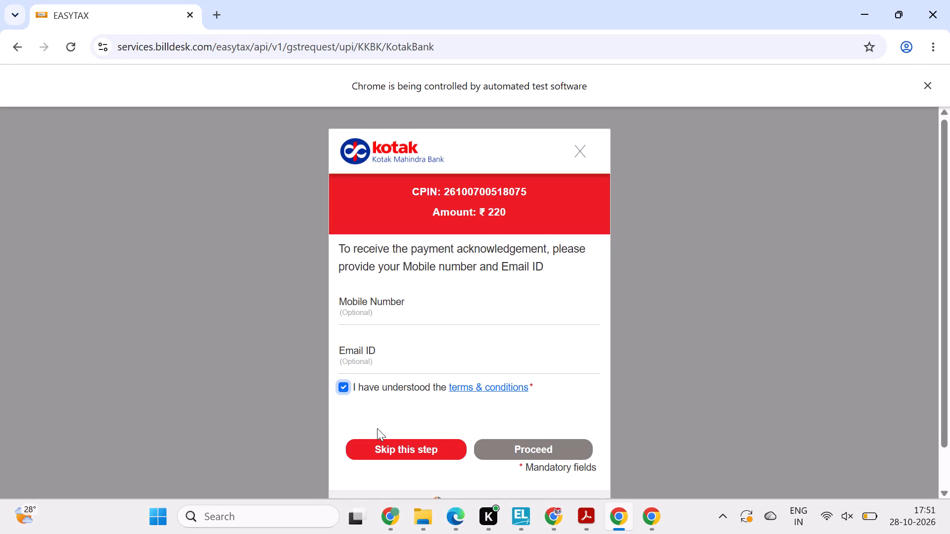
click(403, 442)
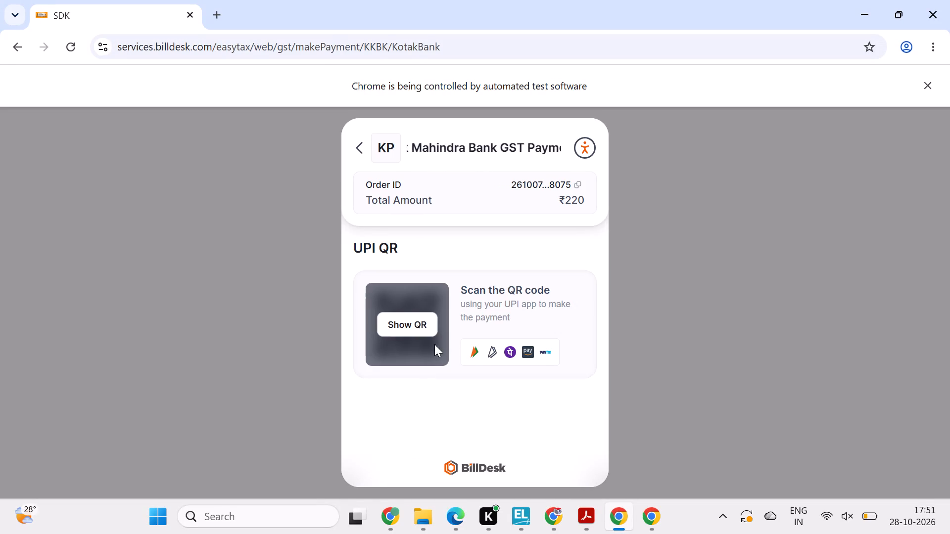
click(421, 323)
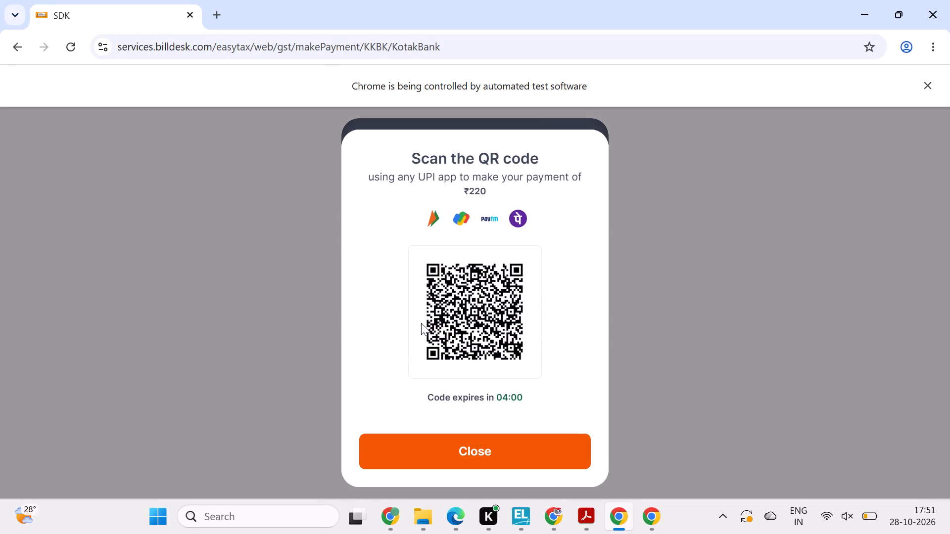
Capture a rectangular screen snip of the UPI payment QR code together with its expiry line.
key(shift+super+s)
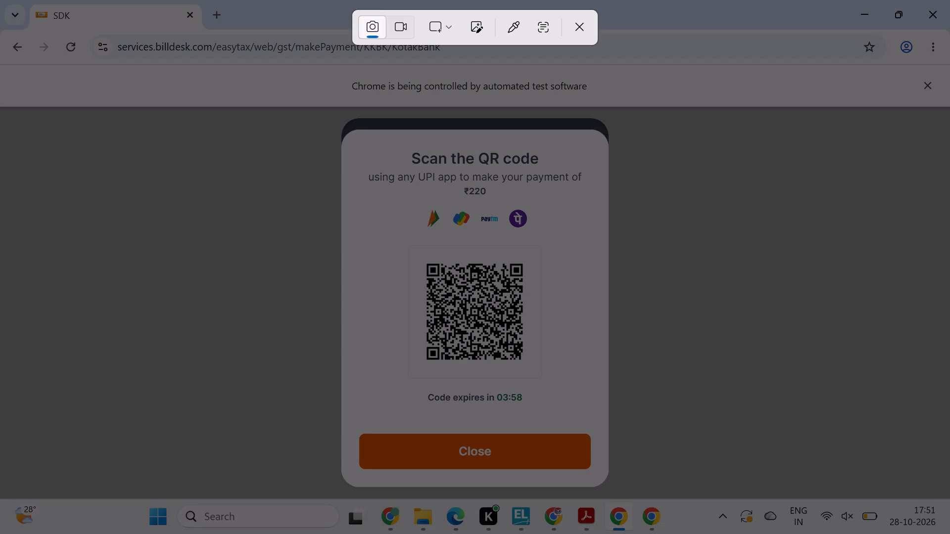
drag(401, 233, 496, 470)
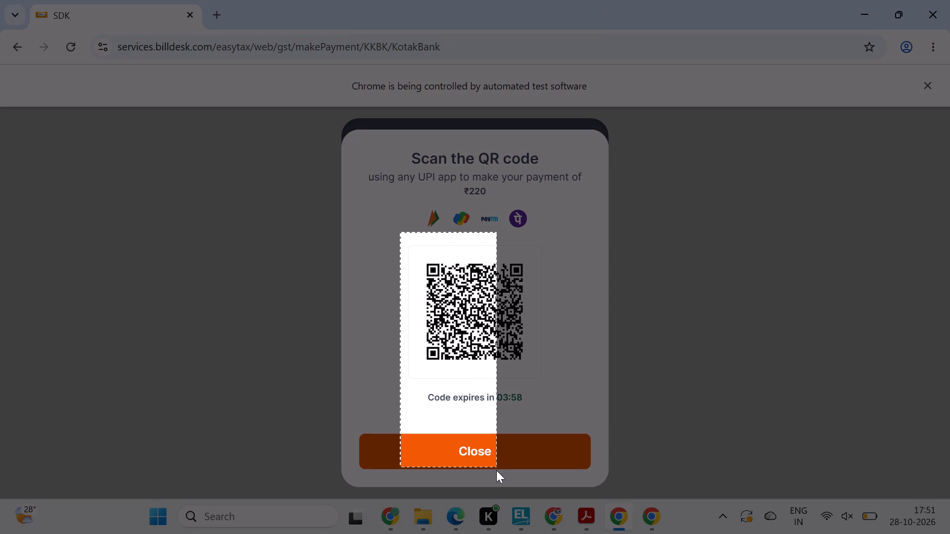
drag(496, 470, 544, 425)
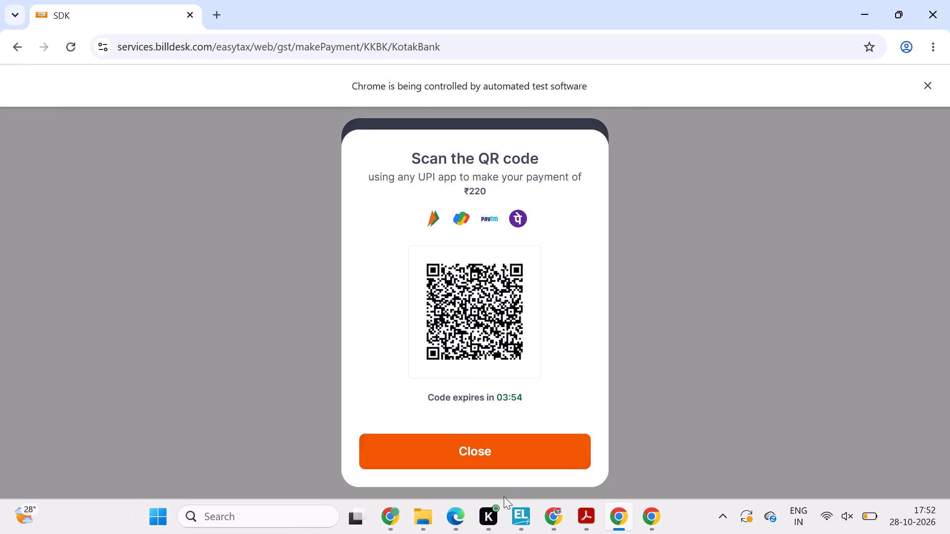
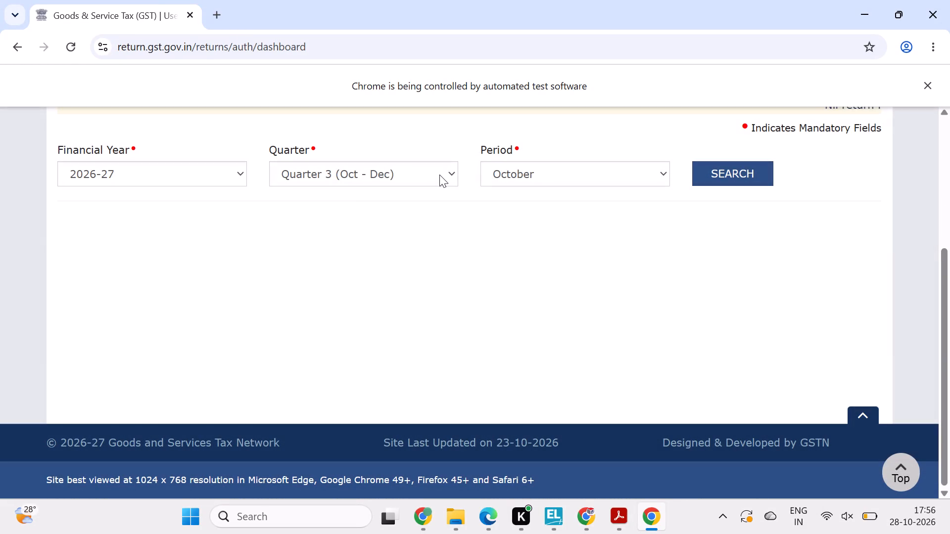
Search for the 2026-27 returns of Quarter 2 (Jul - Sep), period September, and find the monthly GSTR-3B return.
click(435, 213)
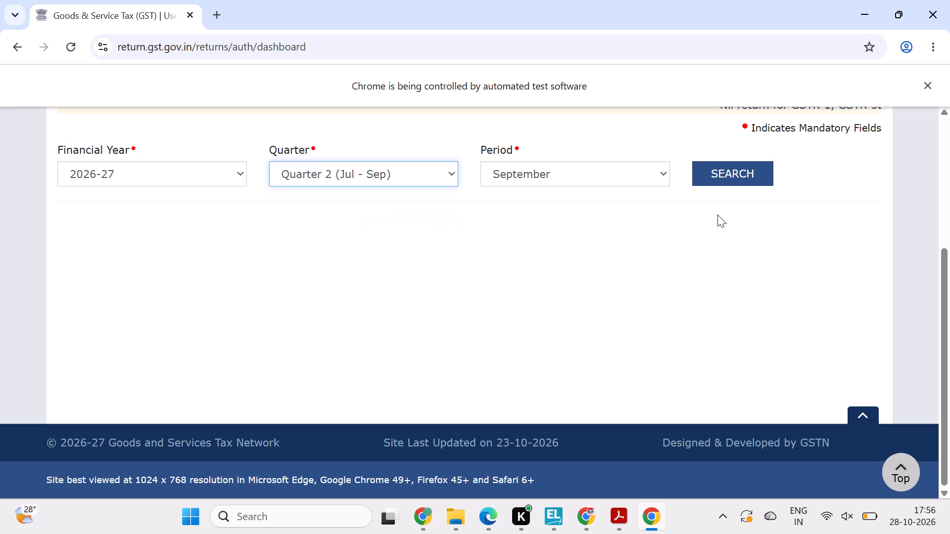
double_click(755, 170)
scroll(614, 285, down, 4)
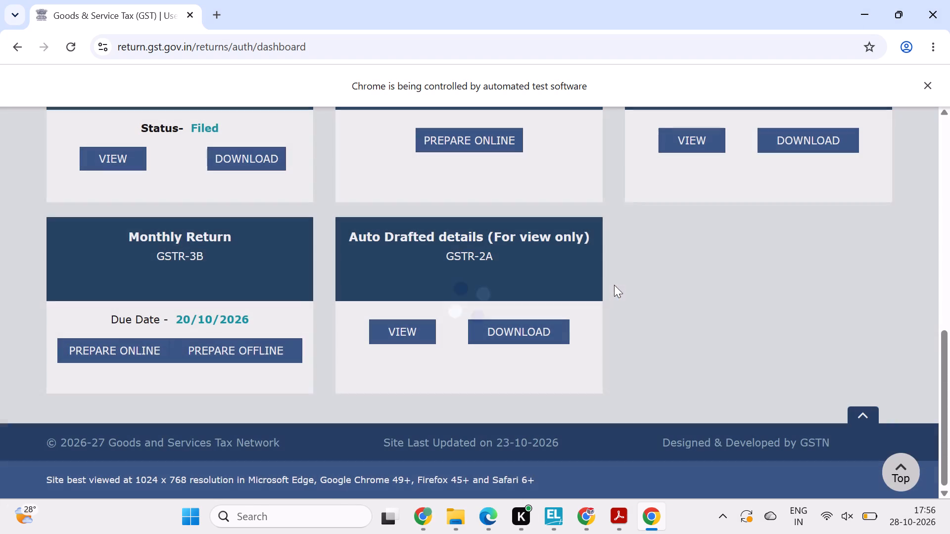
Open the GSTR-3B monthly return for online preparation and dismiss its system generated summary.
click(108, 344)
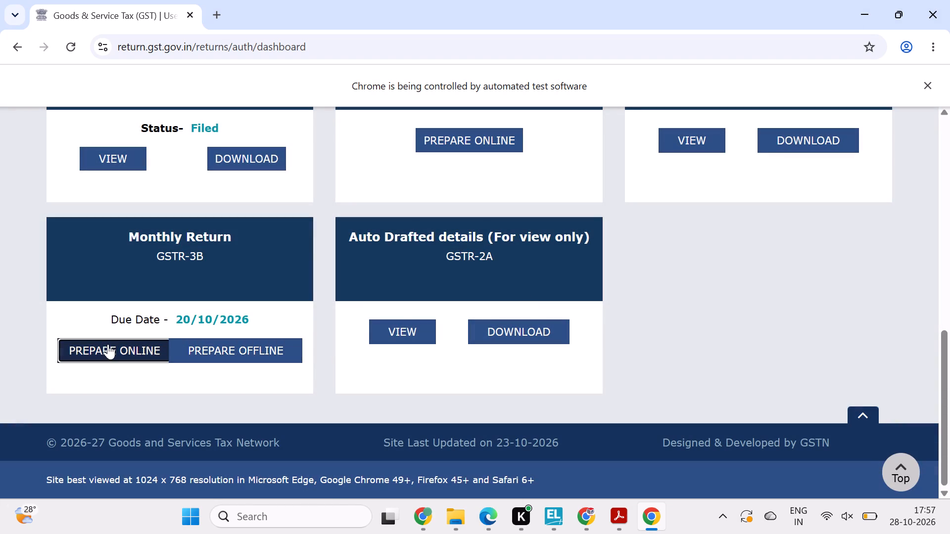
scroll(369, 265, down, 1)
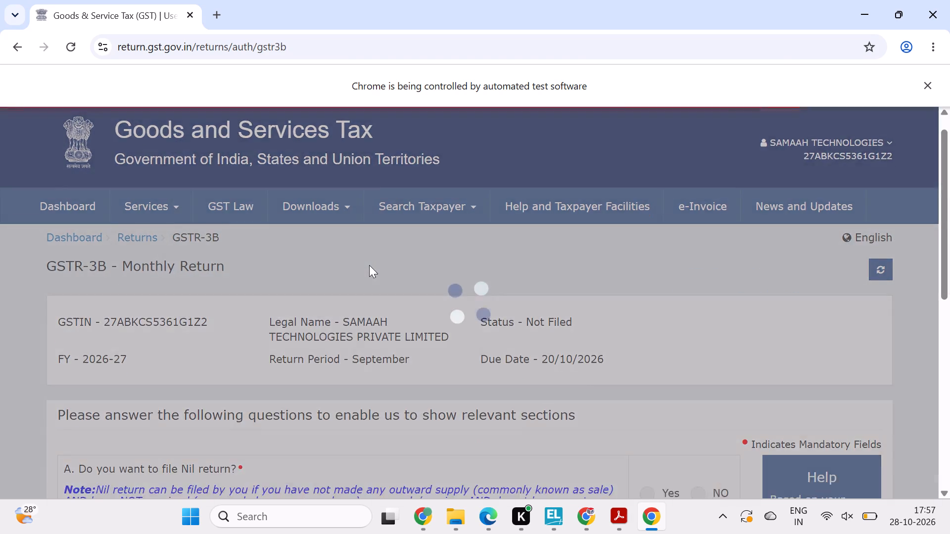
scroll(369, 265, down, 1)
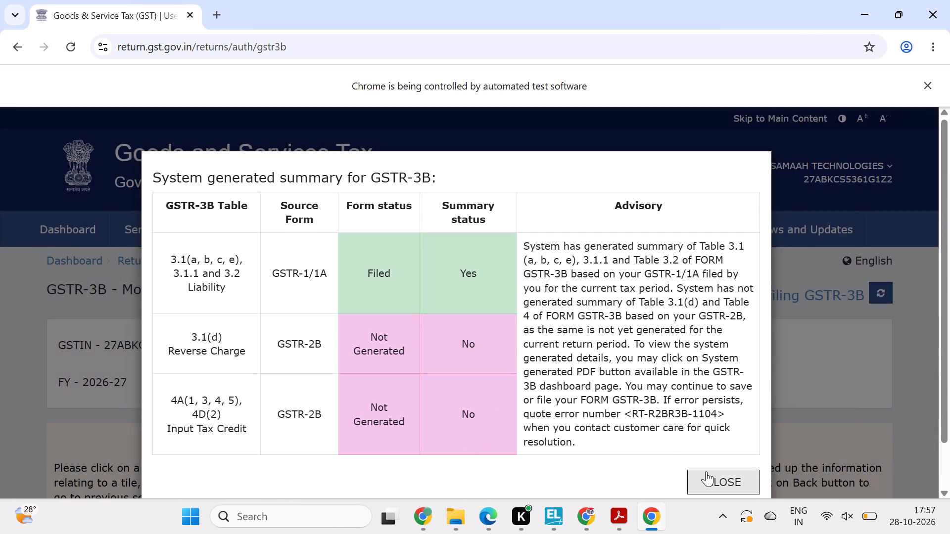
click(706, 471)
Save the GSTR-3B return from its summary page.
scroll(706, 471, down, 11)
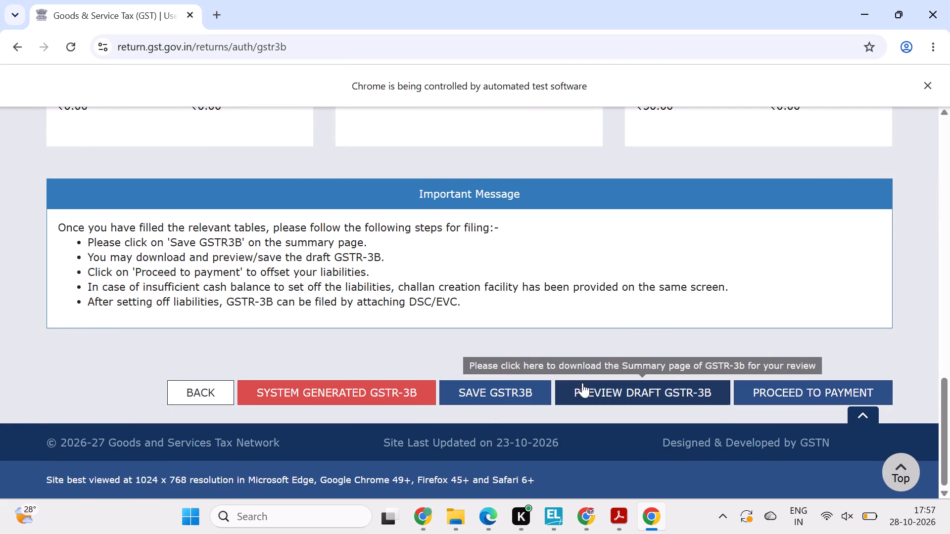
click(498, 400)
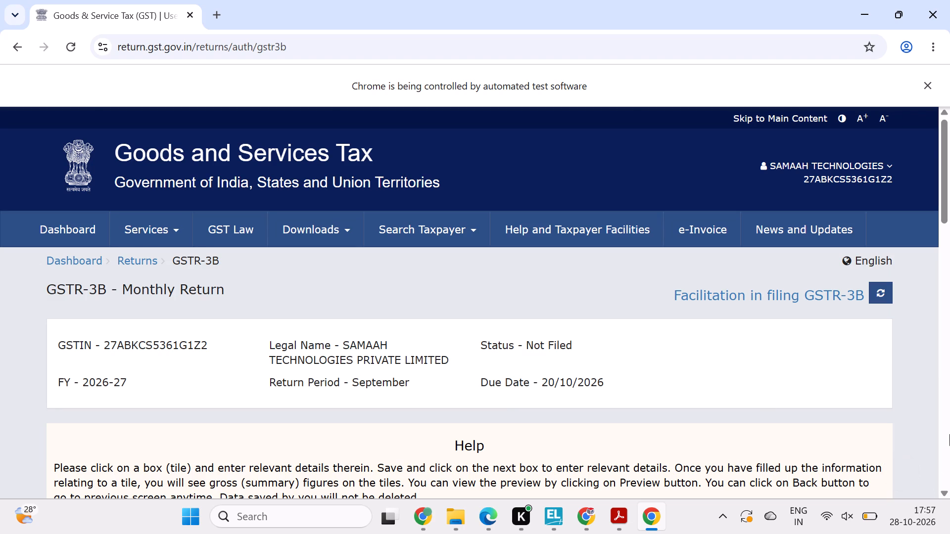
Proceed from the saved GSTR-3B summary to the payment of tax.
scroll(949, 403, down, 2)
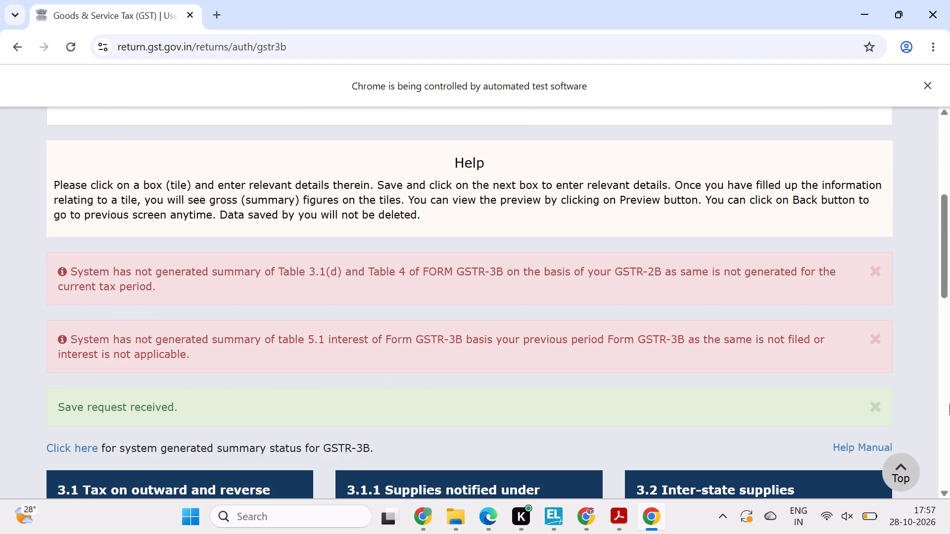
scroll(860, 280, down, 3)
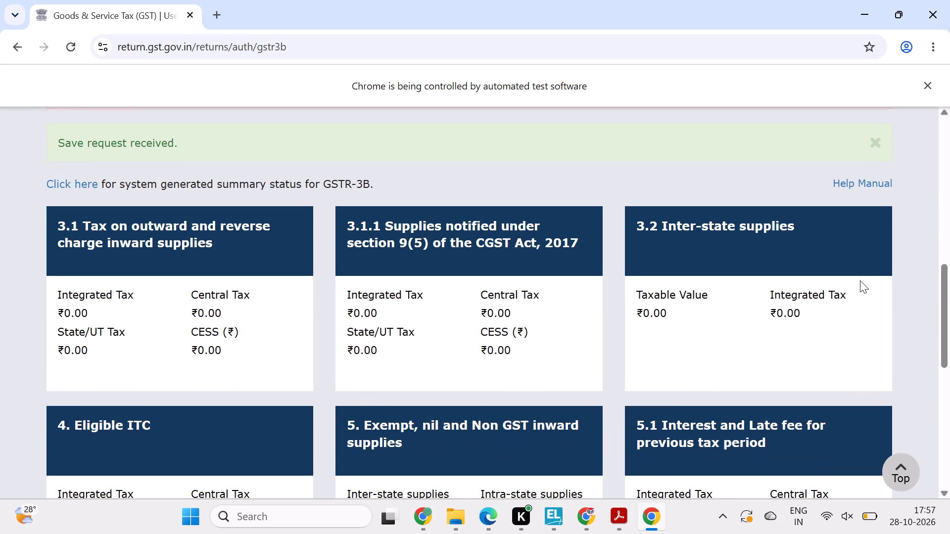
scroll(860, 280, down, 2)
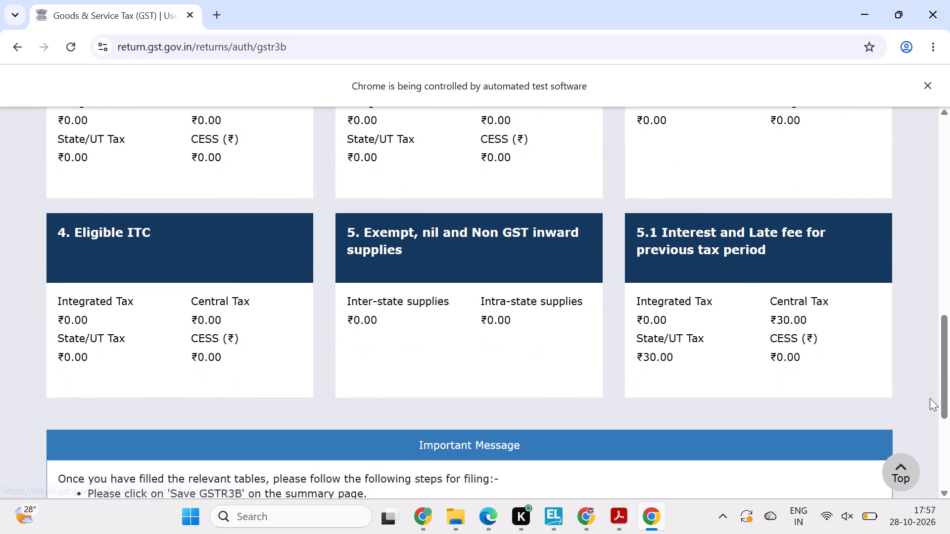
scroll(920, 345, down, 7)
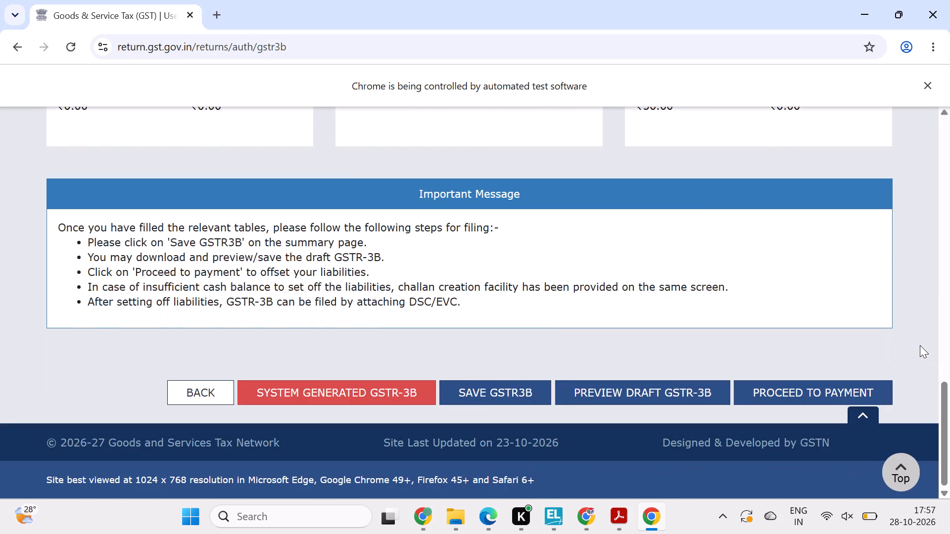
click(831, 389)
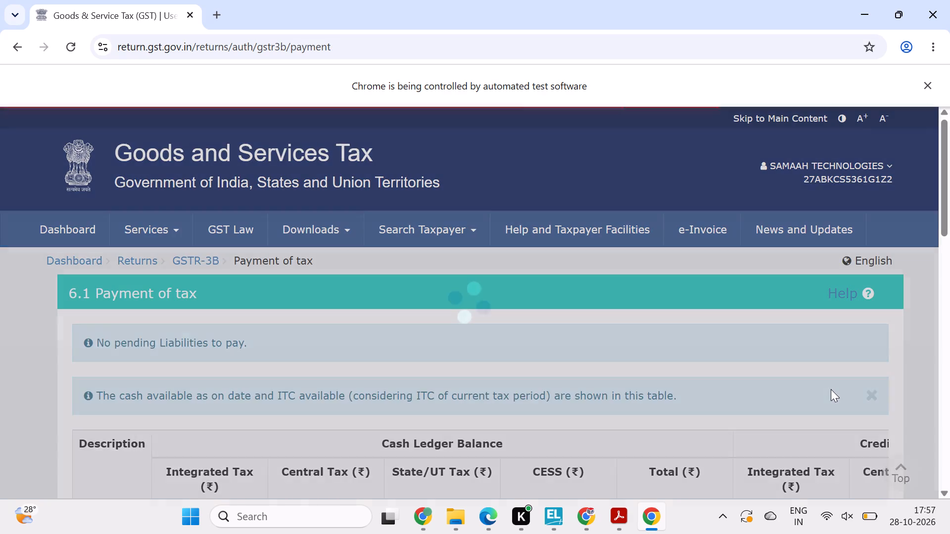
Make the payment and post credit to the ledger, agreeing to the IMS declaration and the irreversible liability offset.
scroll(712, 308, down, 2)
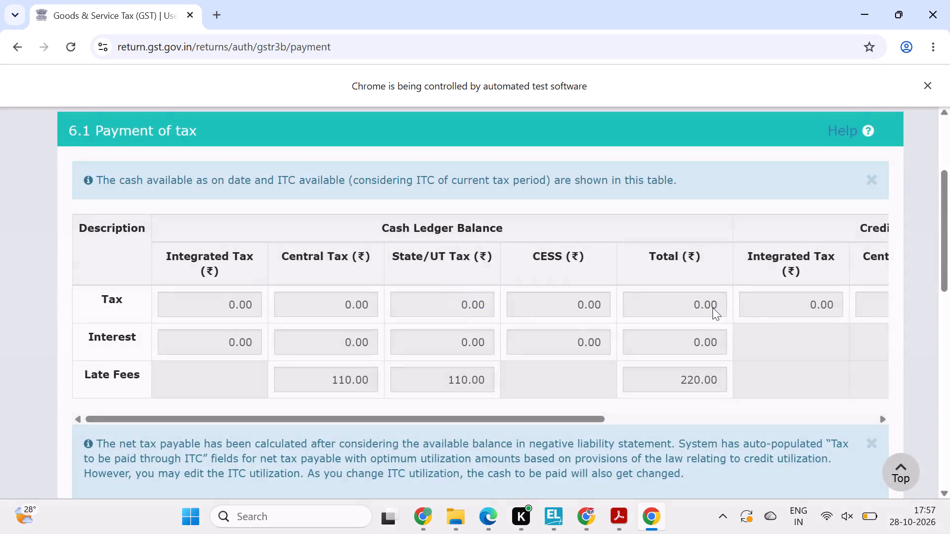
scroll(712, 308, down, 2)
scroll(493, 259, down, 6)
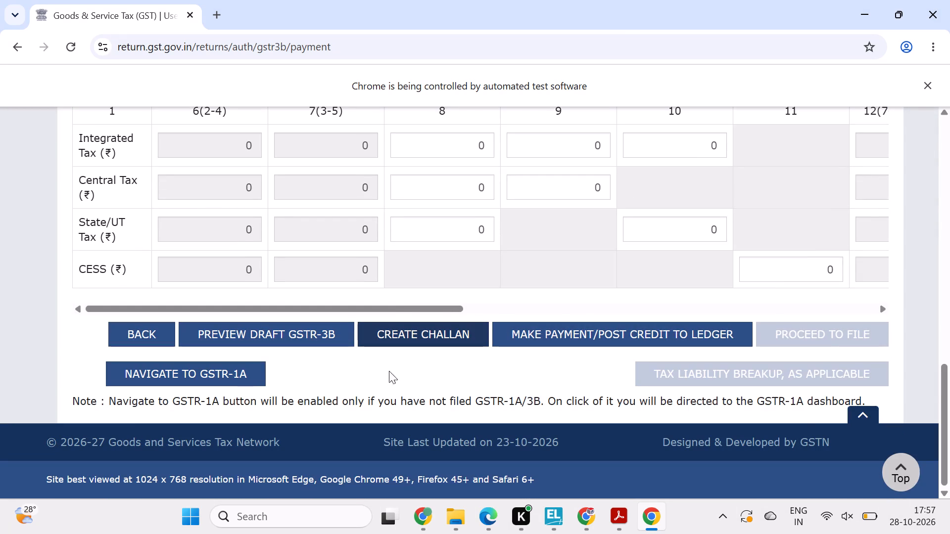
click(540, 334)
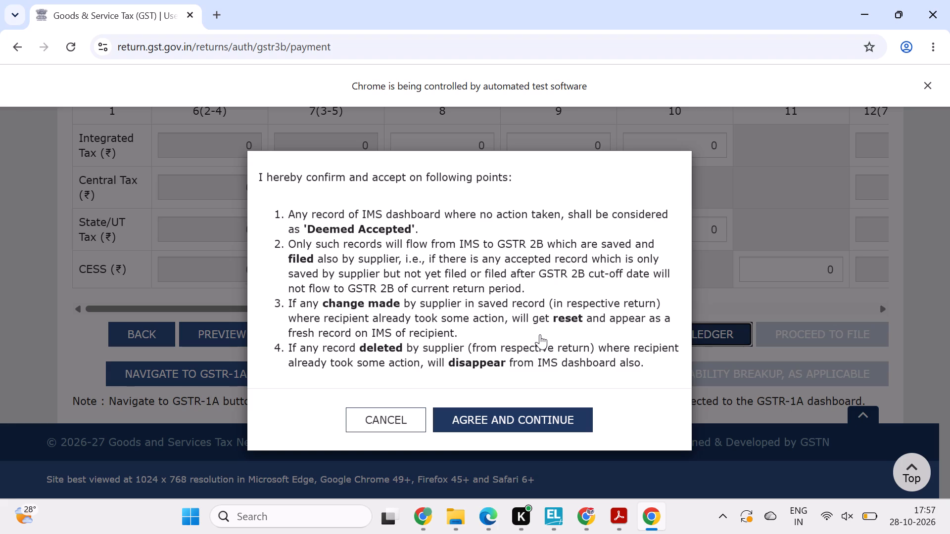
click(552, 409)
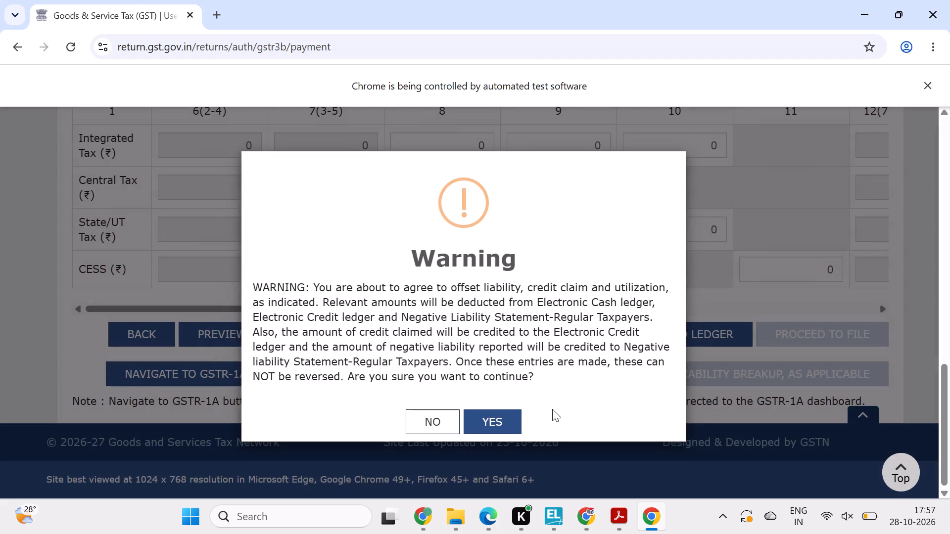
click(496, 406)
click(489, 431)
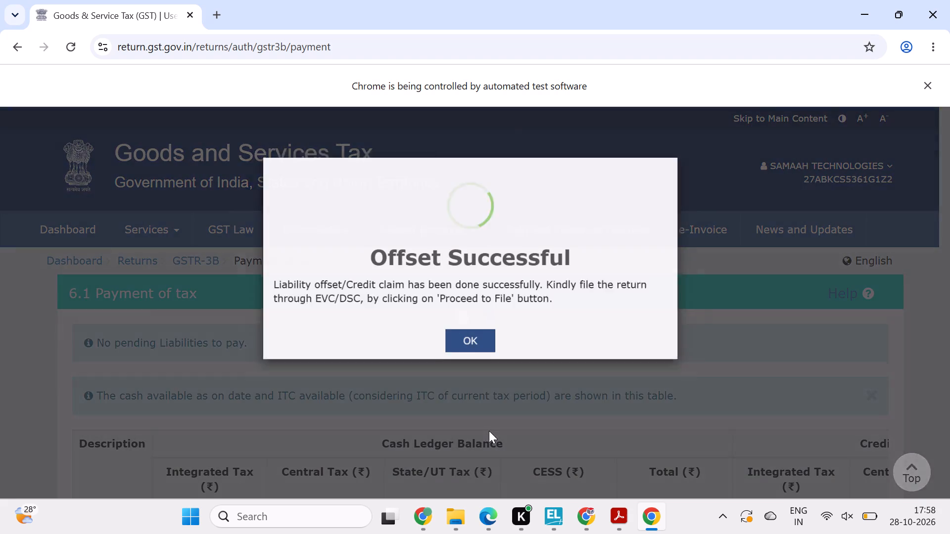
click(480, 339)
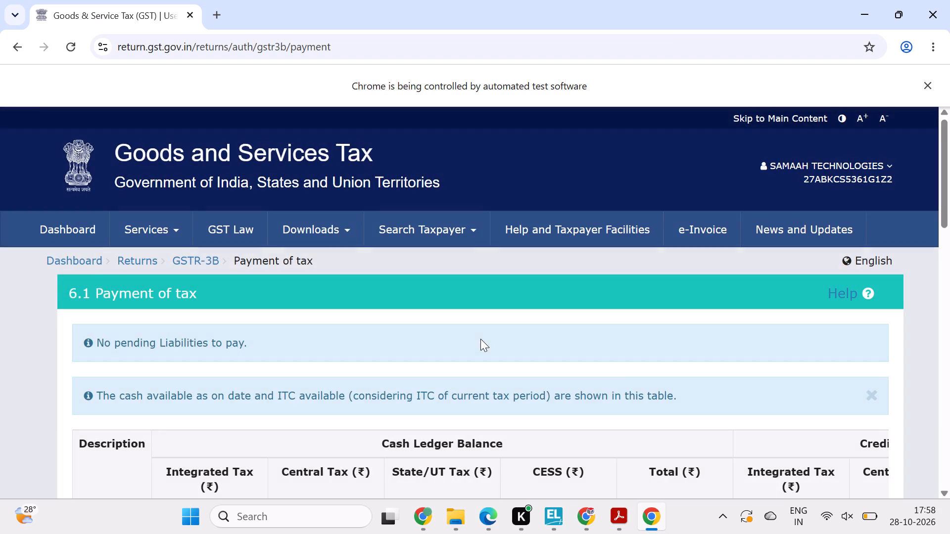
Proceed from the payment of tax to filing the GSTR-3B return.
scroll(674, 398, down, 9)
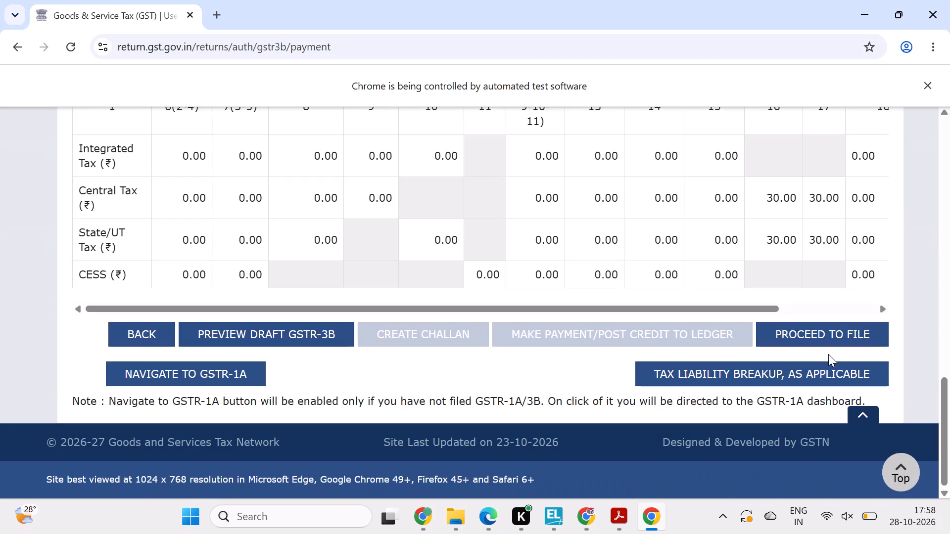
scroll(792, 220, left, 5)
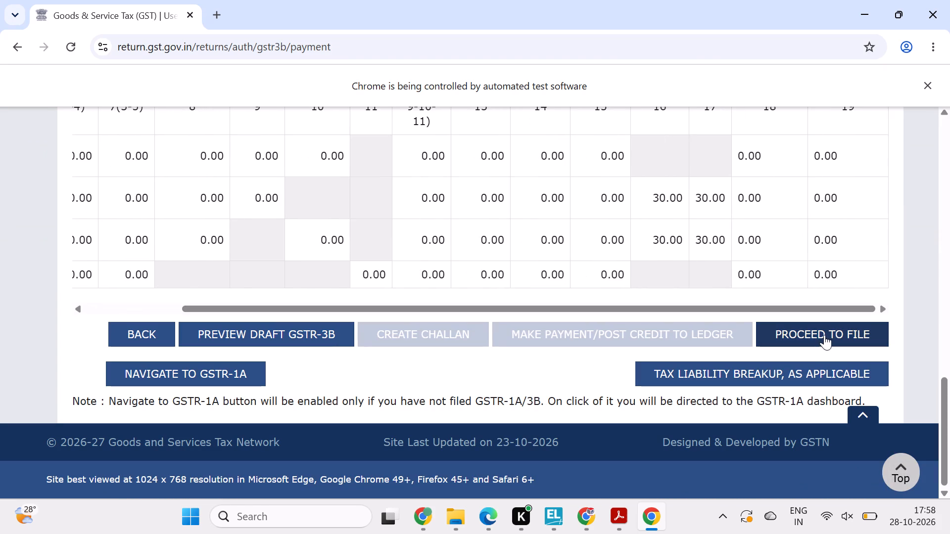
click(824, 335)
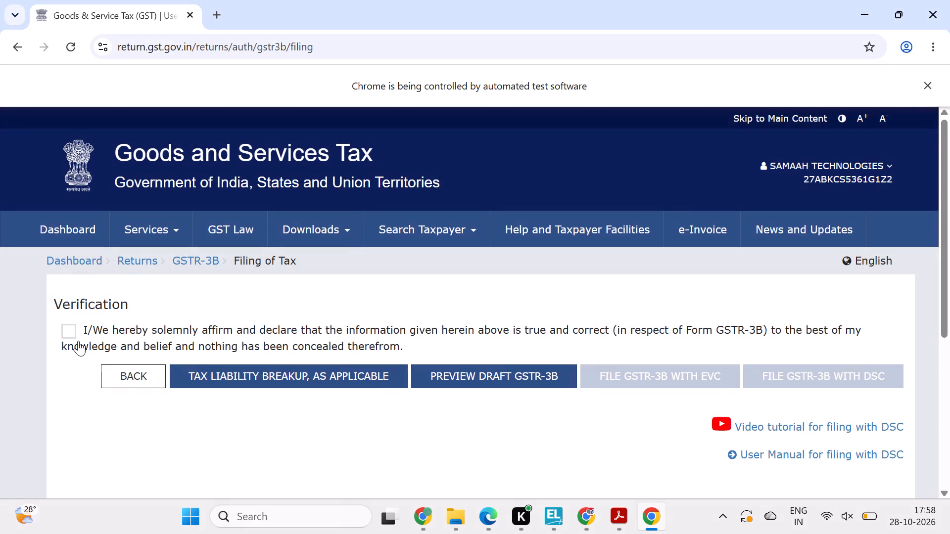
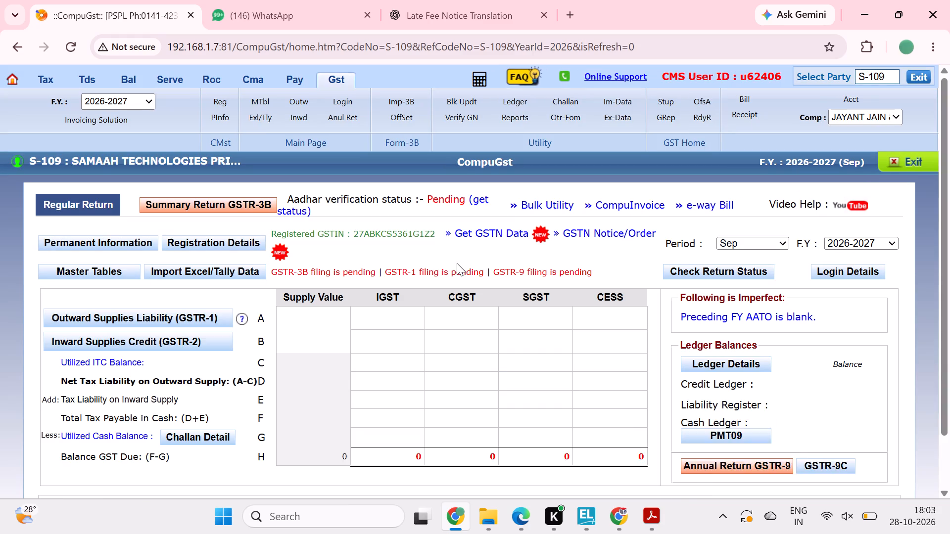
Open the client information for party S-109, Samaah Technologies, in CompuGst.
double_click(15, 158)
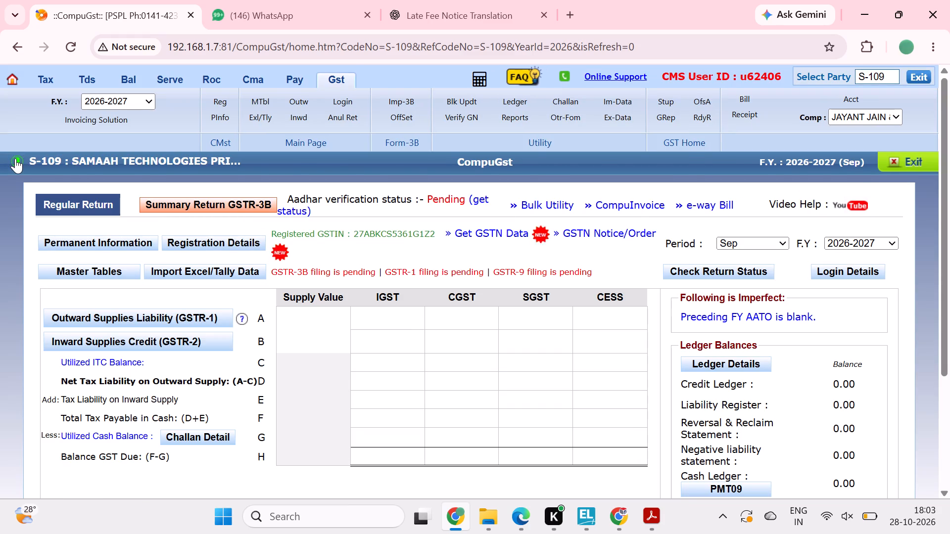
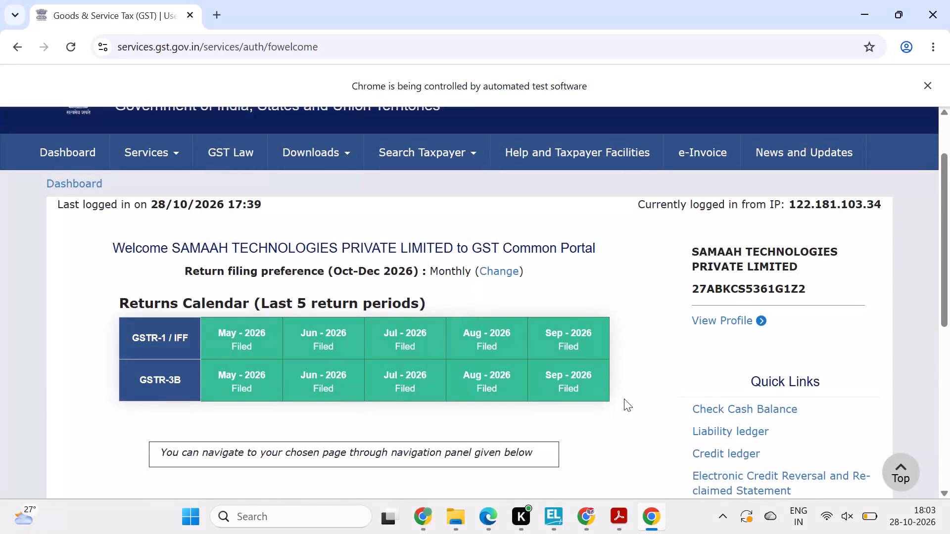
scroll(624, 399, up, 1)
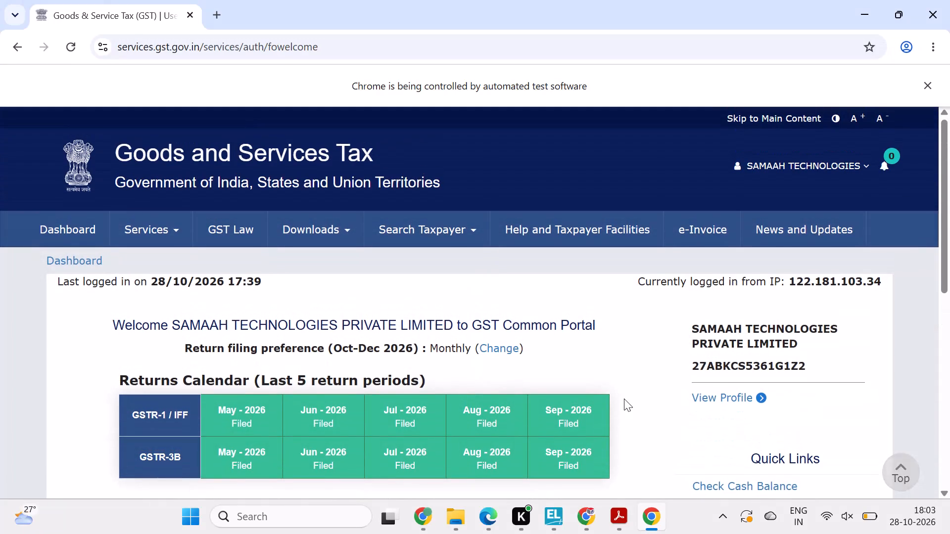
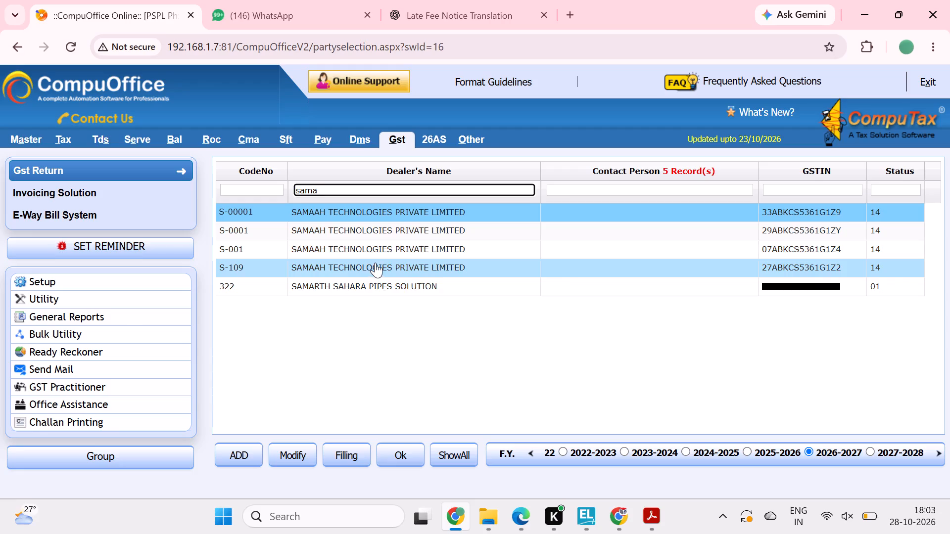
Open the Samaah Technologies client record with code S-001 for 2026-27 and launch the GST portal from it.
double_click(386, 253)
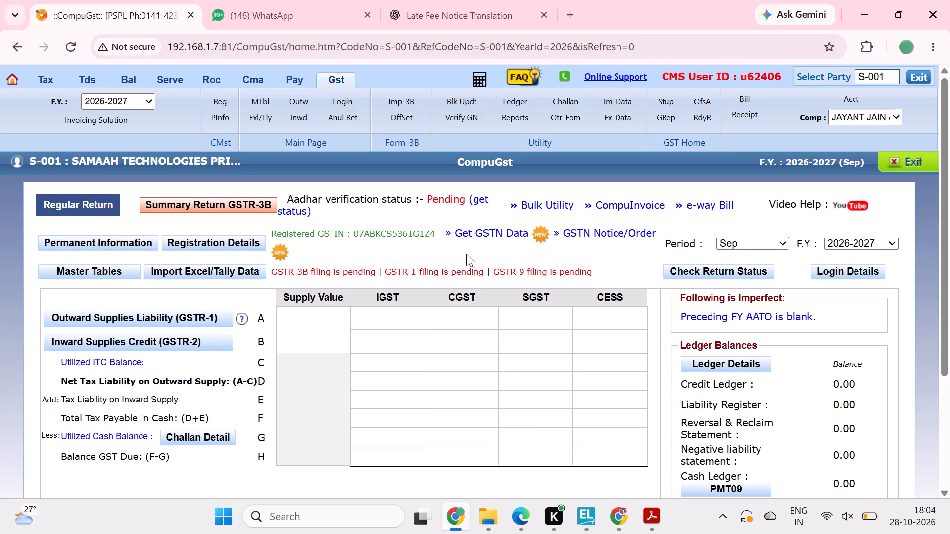
double_click(20, 163)
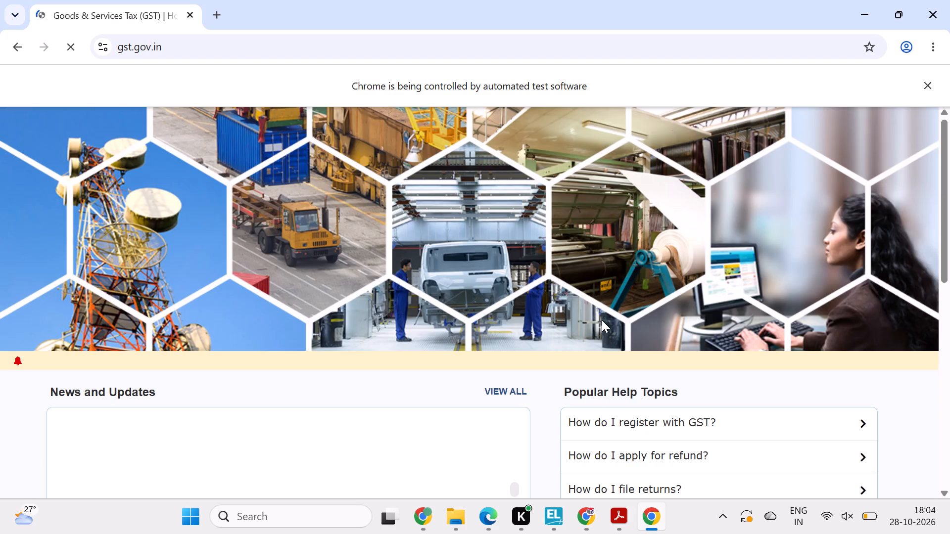
Close the GST portal browser window to return to the CompuGst return page.
click(772, 139)
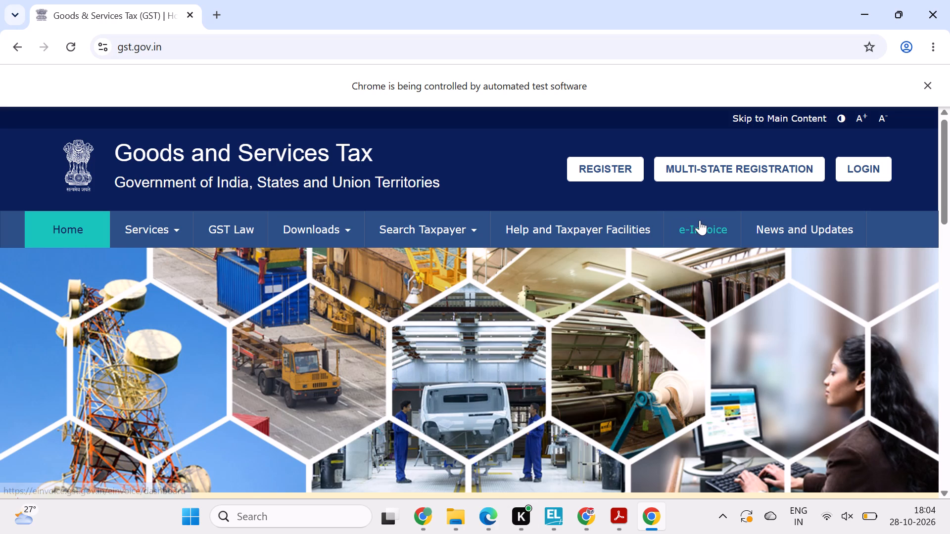
click(930, 26)
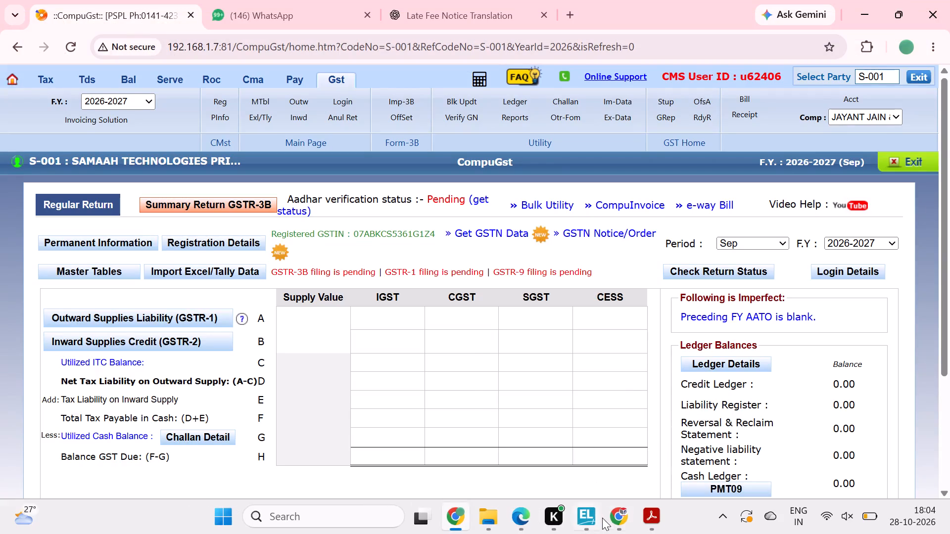
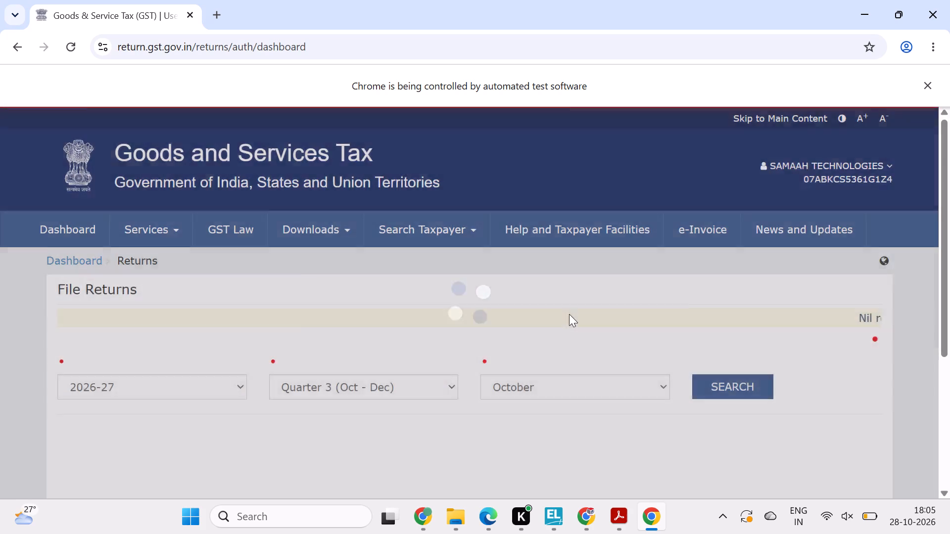
Search the 2026-27 returns for Quarter 2 (Jul - Sep), period September, and review the GSTR-3B monthly return's filing status.
scroll(569, 314, down, 1)
click(398, 176)
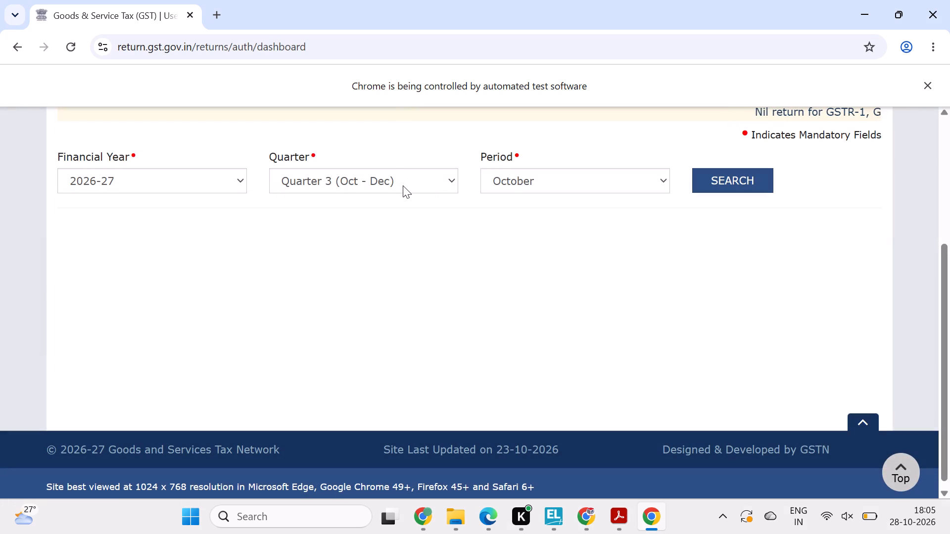
drag(403, 185, 404, 229)
click(404, 229)
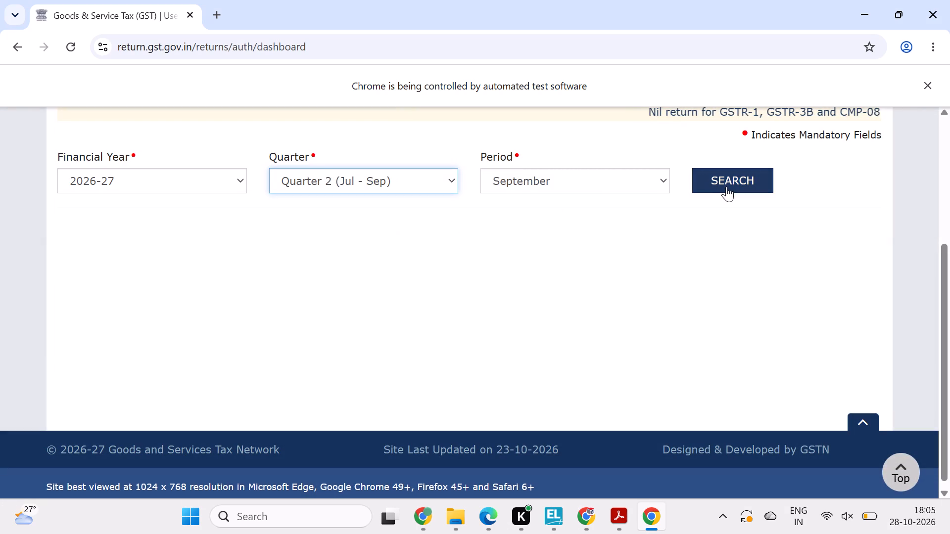
double_click(726, 186)
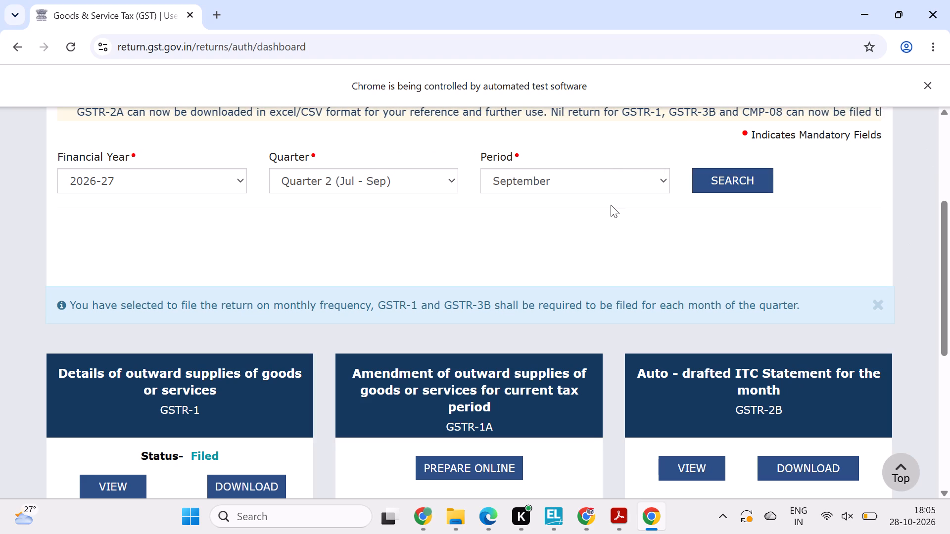
scroll(530, 300, down, 3)
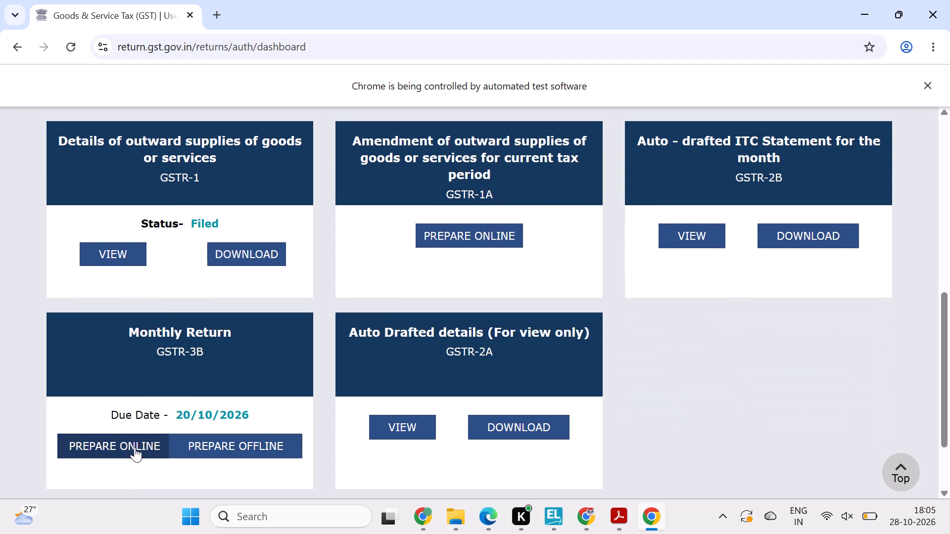
scroll(600, 226, up, 4)
scroll(600, 226, down, 6)
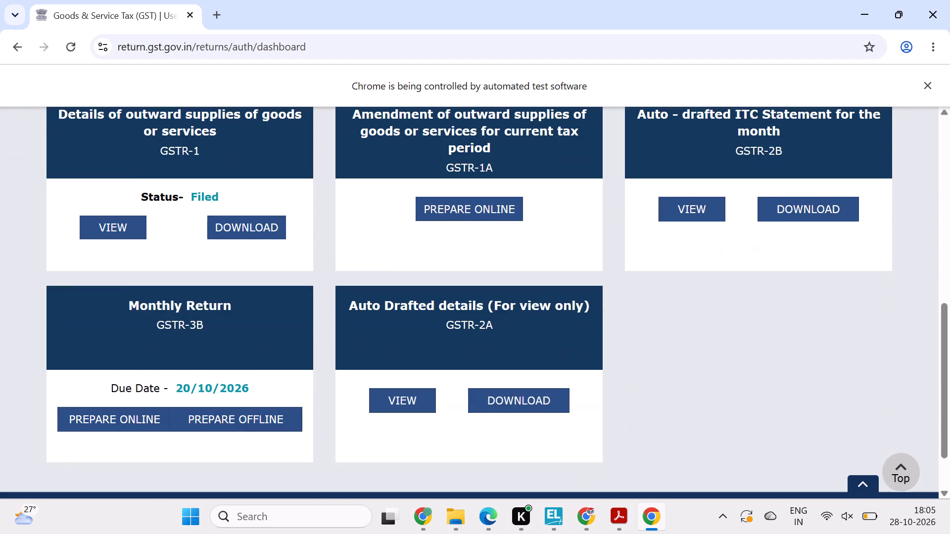
Open the Create Challan page of the GST payment services.
scroll(320, 275, up, 7)
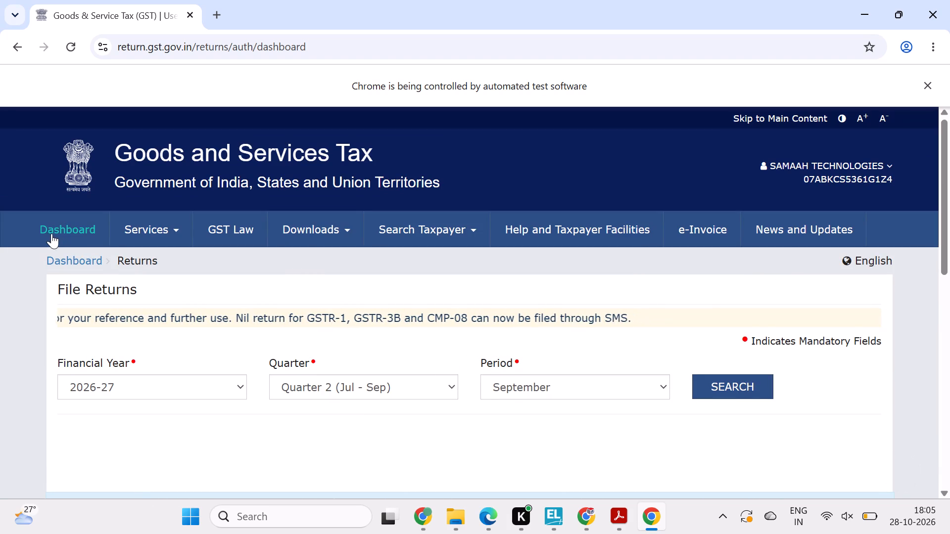
click(149, 228)
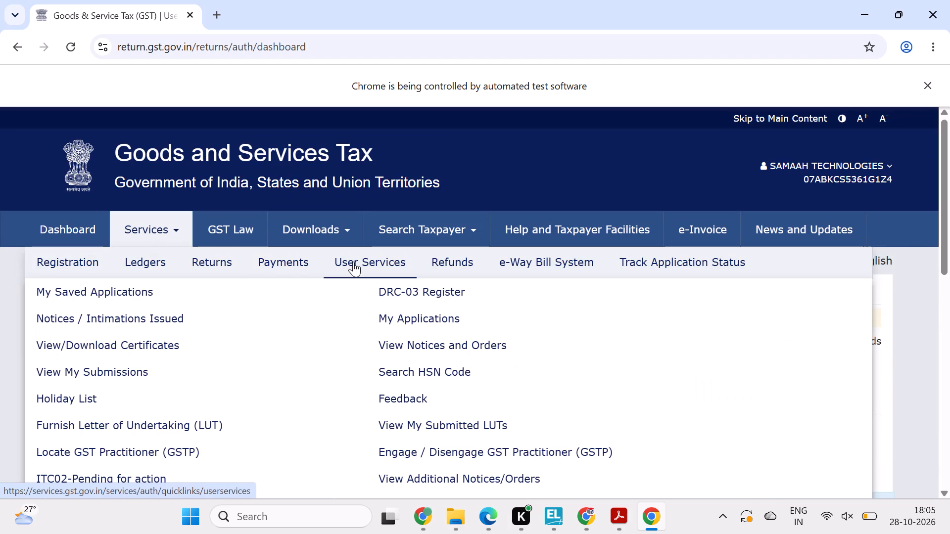
click(80, 290)
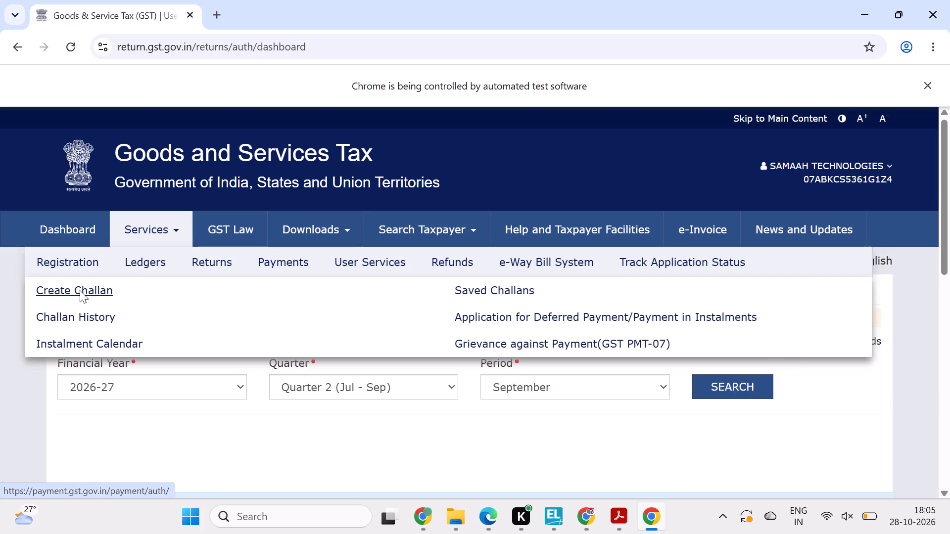
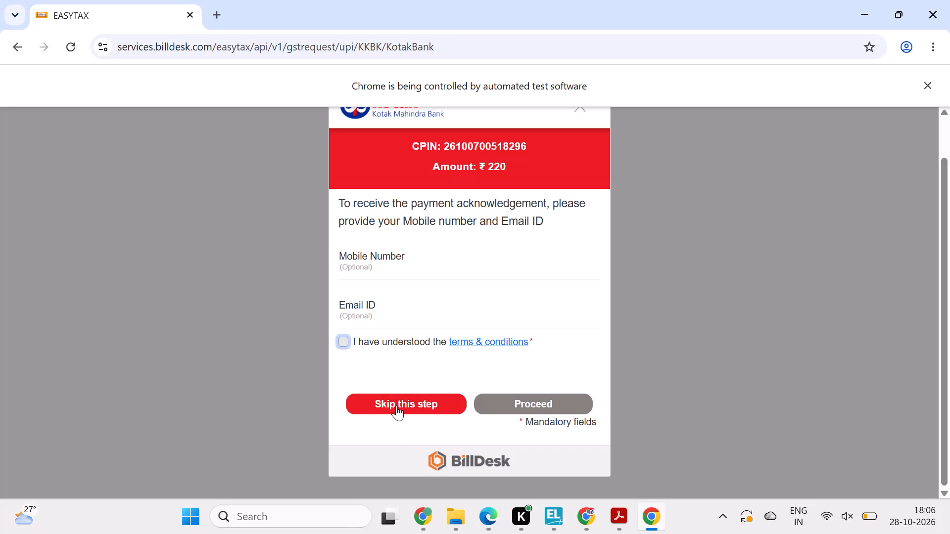
Skip the optional mobile number and email details and reveal the UPI QR code for the ₹220 Kotak Mahindra Bank GST payment.
click(401, 407)
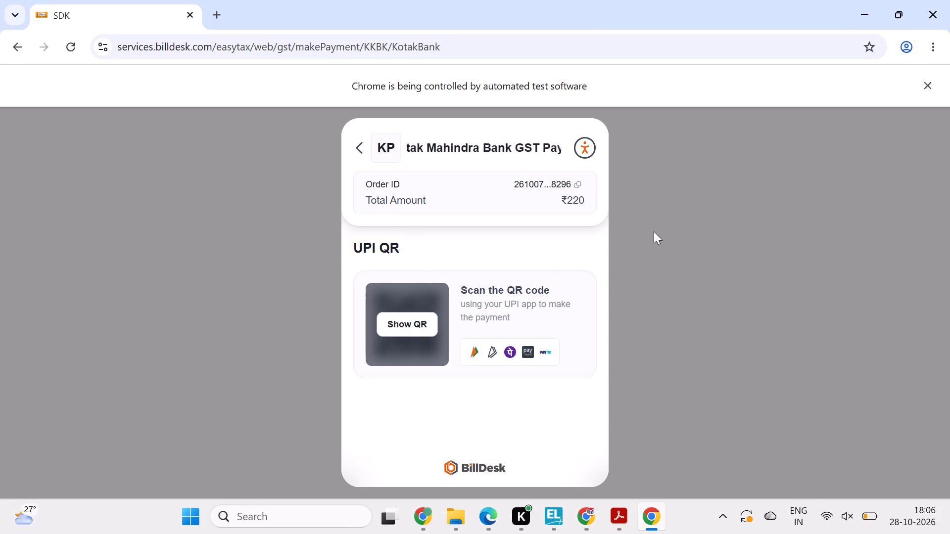
click(396, 323)
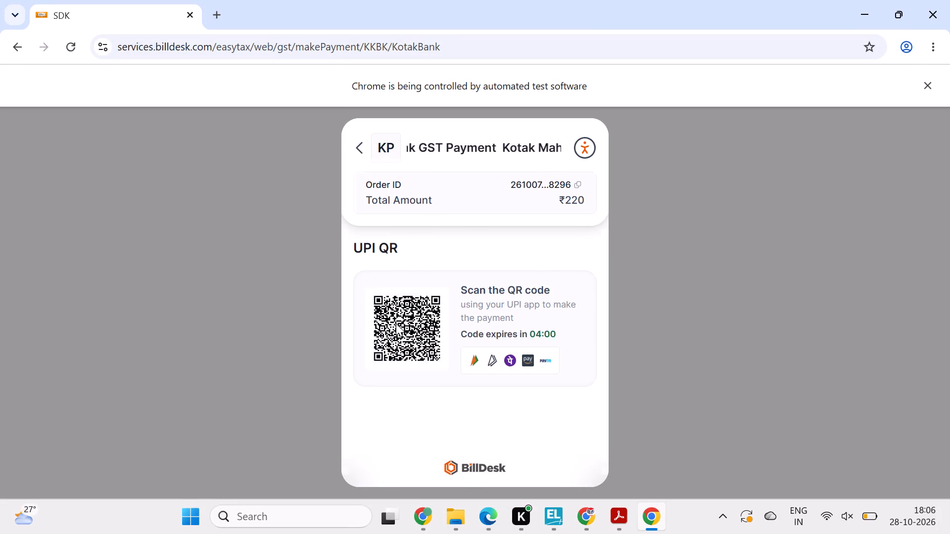
Capture a screen snip of the enlarged UPI payment QR code, including its expiry countdown.
key(shift+super+s)
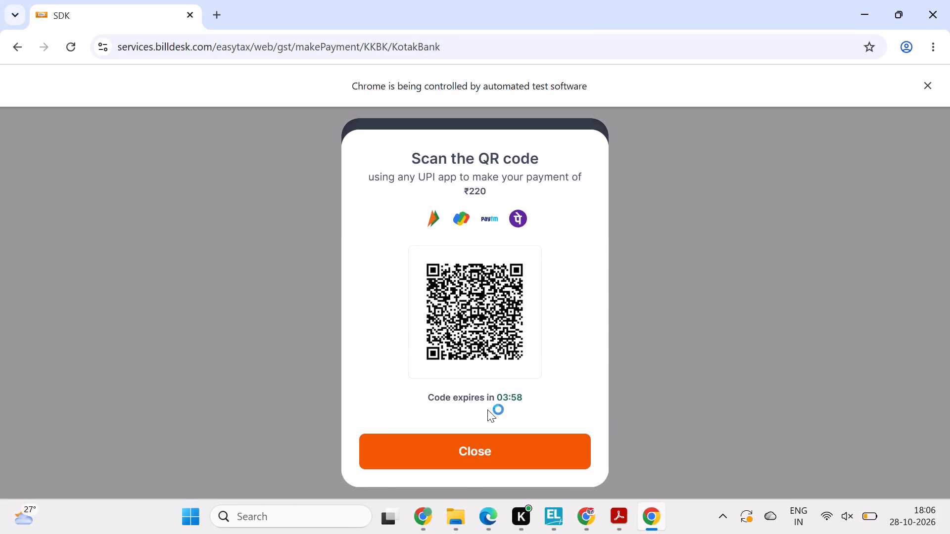
drag(391, 211, 565, 410)
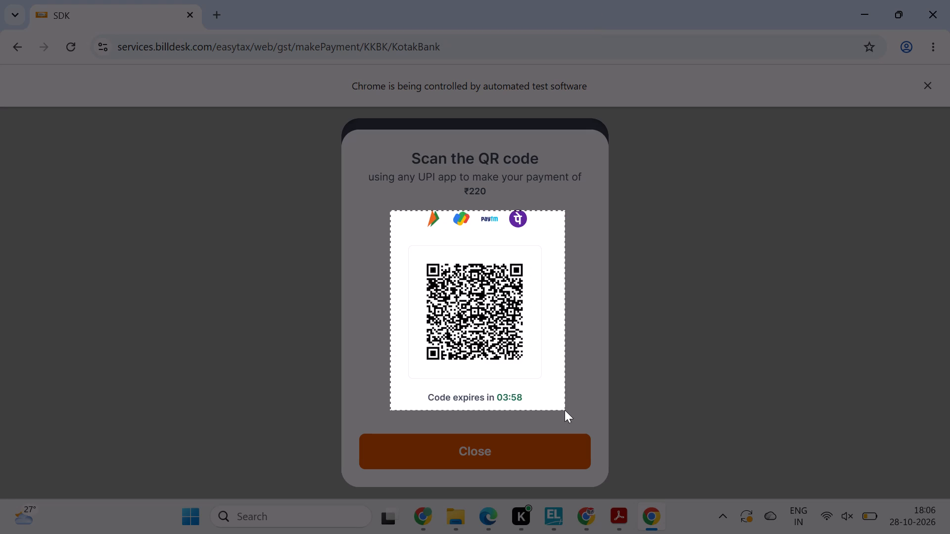
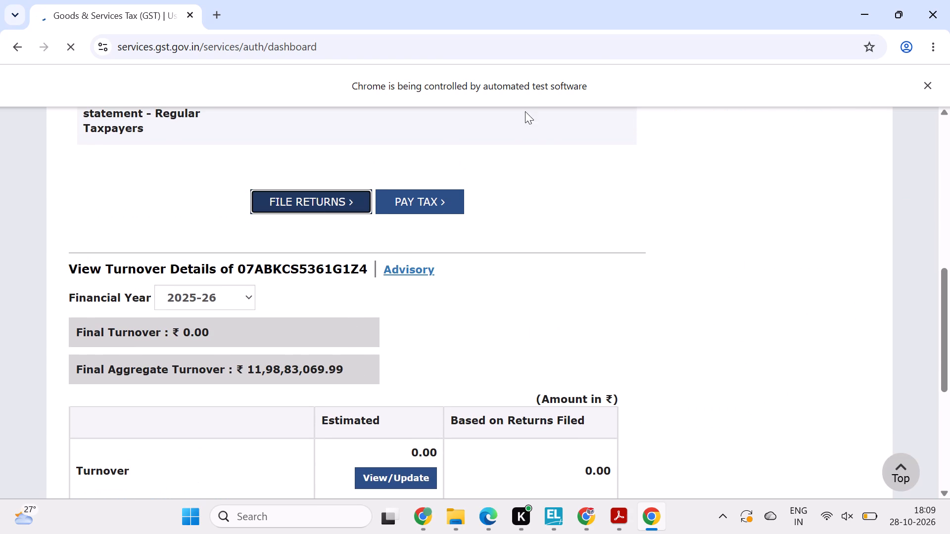
Search the 2026-27 returns for Quarter 2 (Jul - Sep), period September.
scroll(508, 214, right, 1)
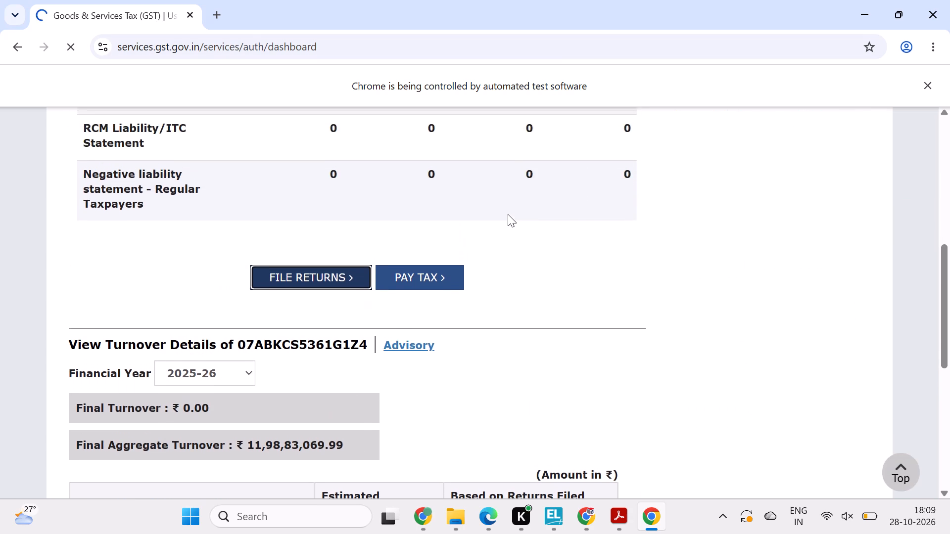
scroll(508, 214, right, 1)
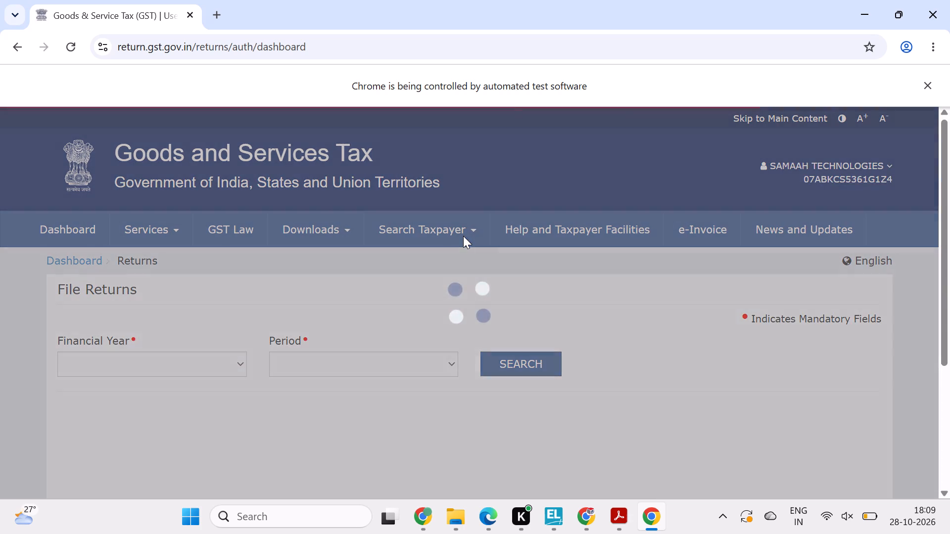
click(429, 390)
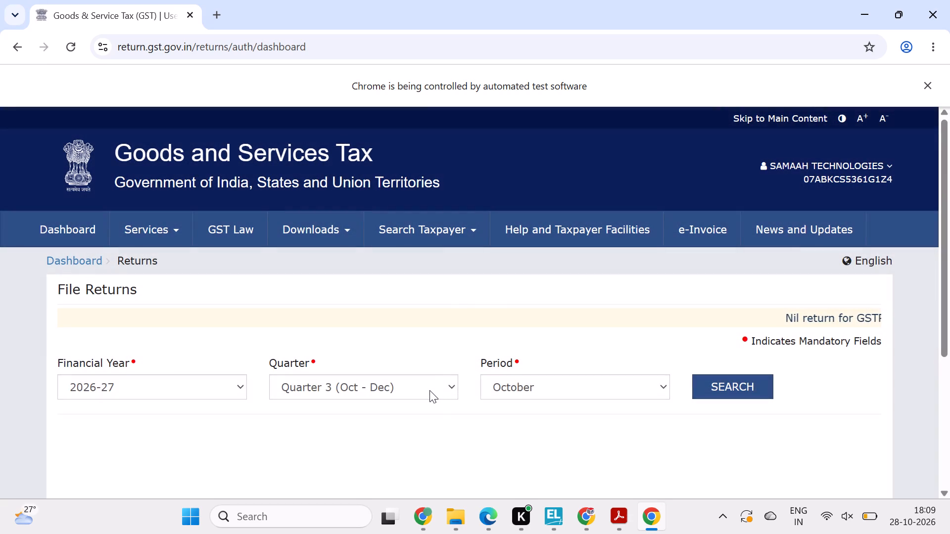
drag(425, 384, 420, 432)
click(420, 432)
double_click(724, 385)
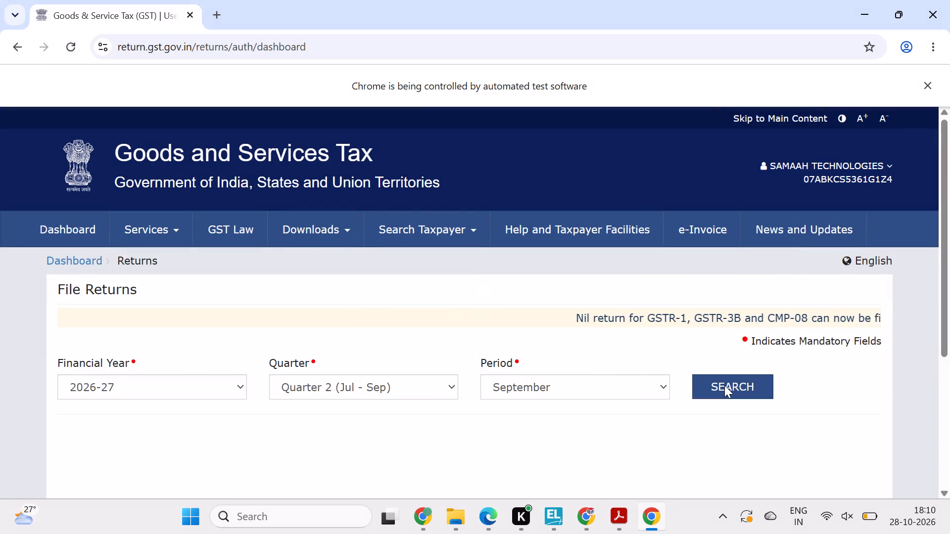
Open the GSTR-3B monthly return for online preparation and dismiss its system generated summary.
scroll(608, 390, down, 3)
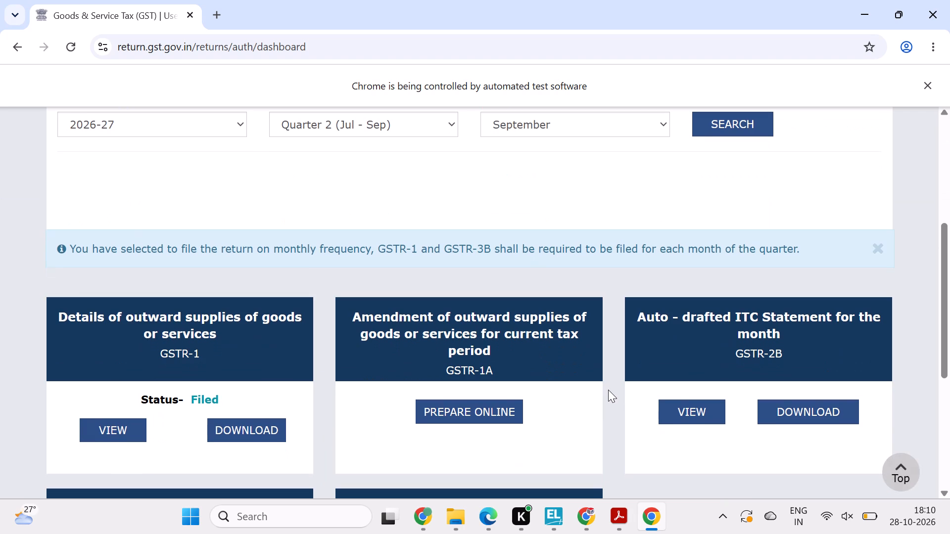
scroll(608, 390, down, 3)
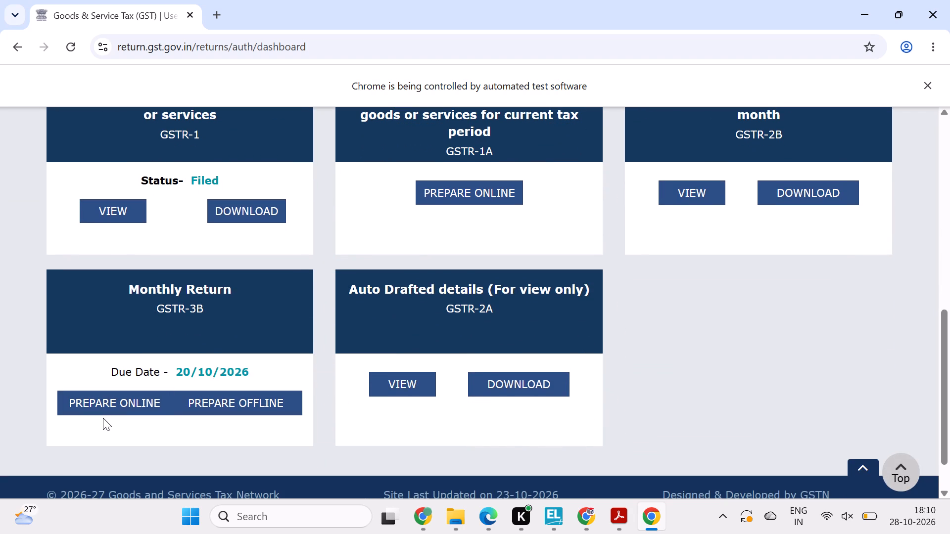
click(149, 397)
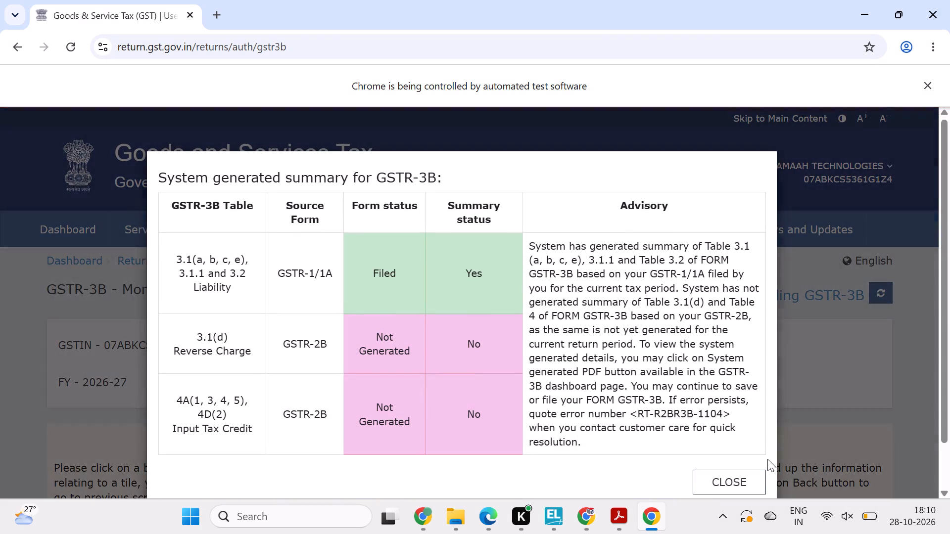
click(744, 481)
Look over the GSTR-3B summary tiles, including interest and late fee, and proceed to payment.
scroll(692, 415, down, 3)
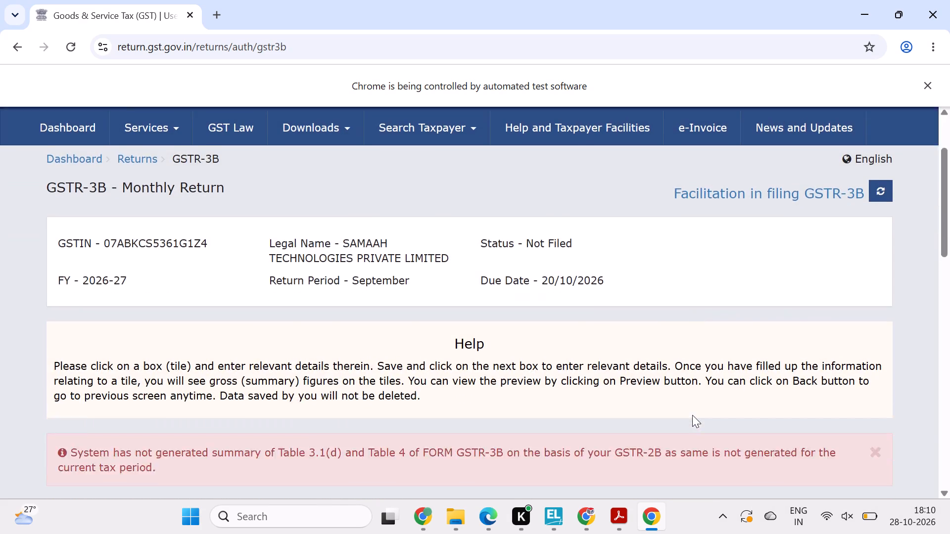
scroll(692, 415, down, 2)
scroll(369, 386, down, 5)
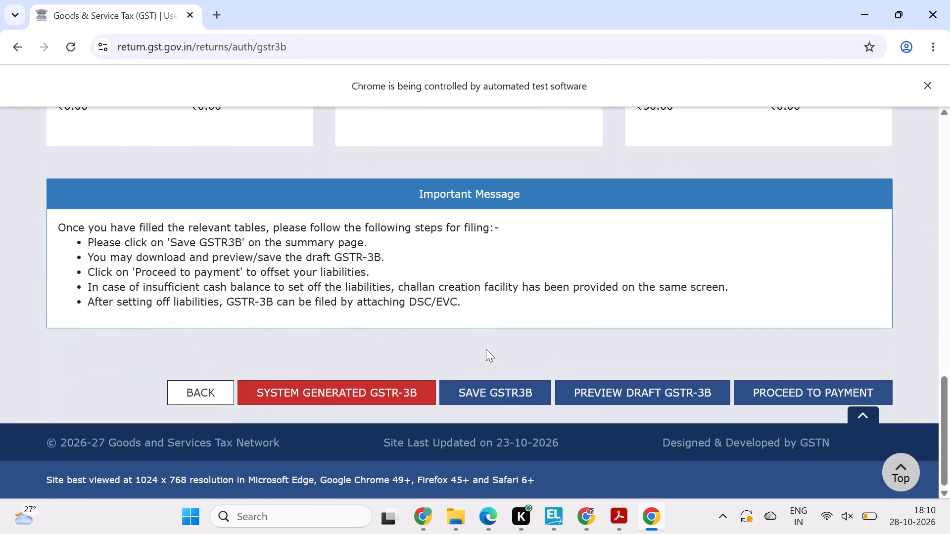
scroll(486, 349, up, 3)
scroll(486, 349, down, 3)
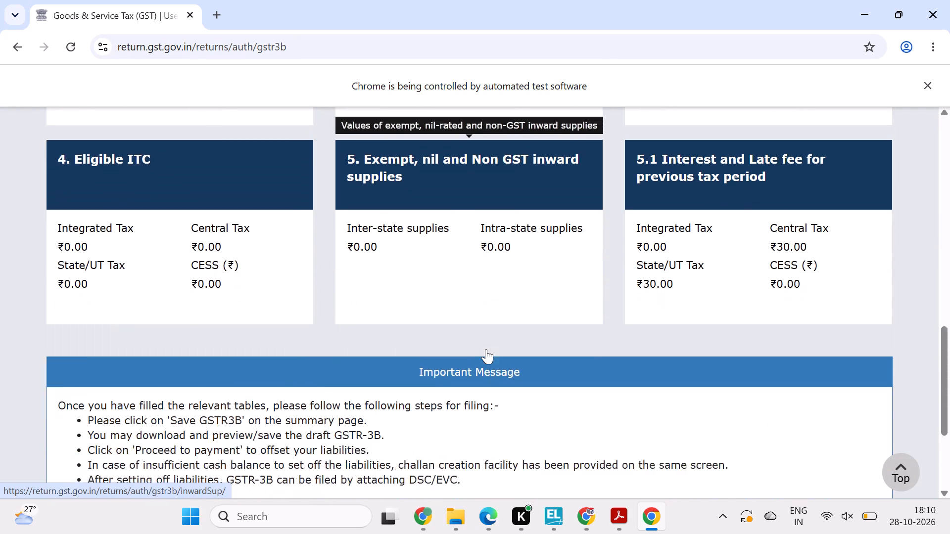
scroll(486, 349, down, 2)
click(775, 387)
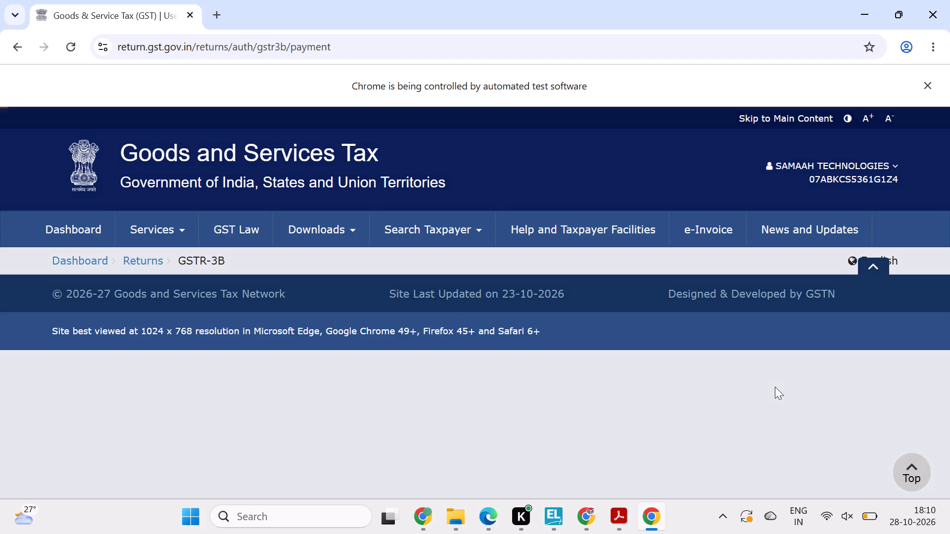
Check the cash ledger balance and the late fee, utilizable cash and additional cash columns of the GSTR-3B payment tables.
scroll(737, 427, down, 6)
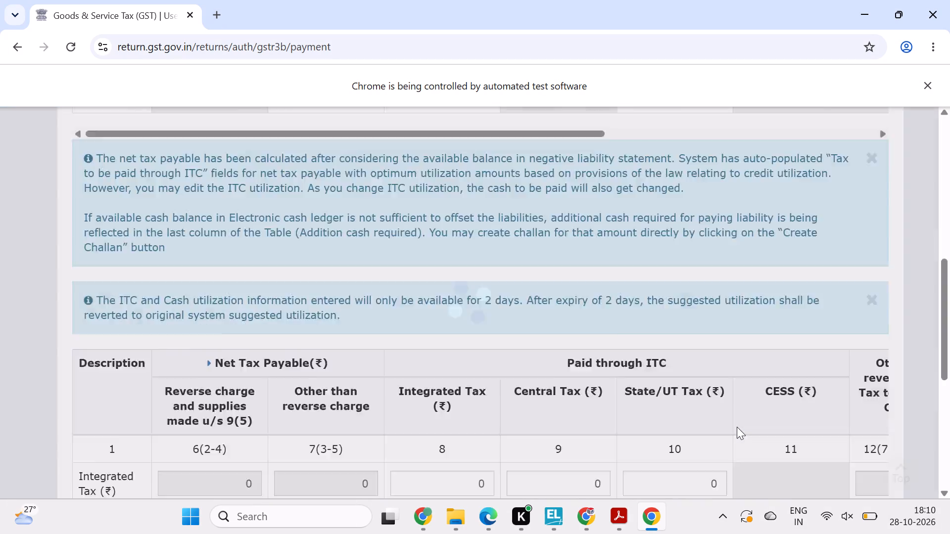
scroll(705, 213, left, 5)
scroll(705, 213, down, 3)
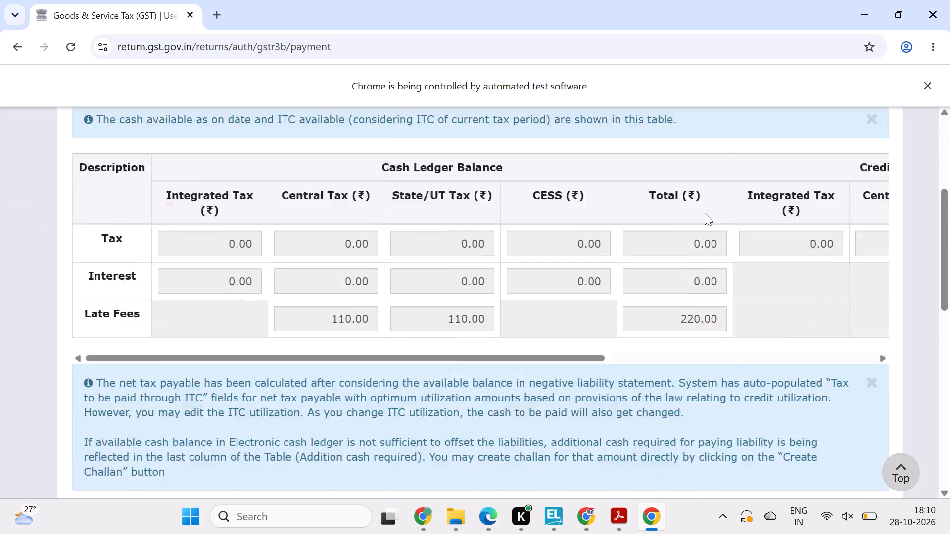
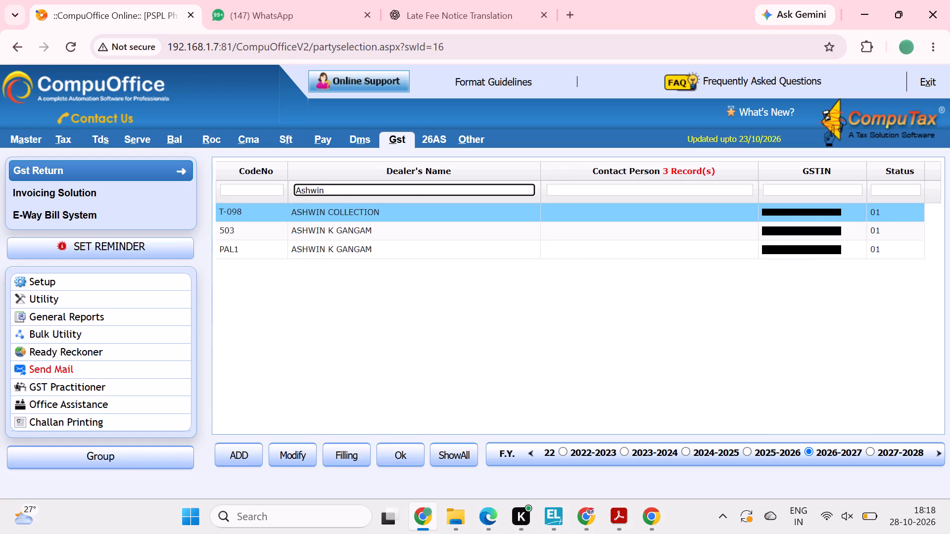
Open the GST records of the dealer Ashwin Collection (code T-098) for financial year 2026-2027.
double_click(420, 209)
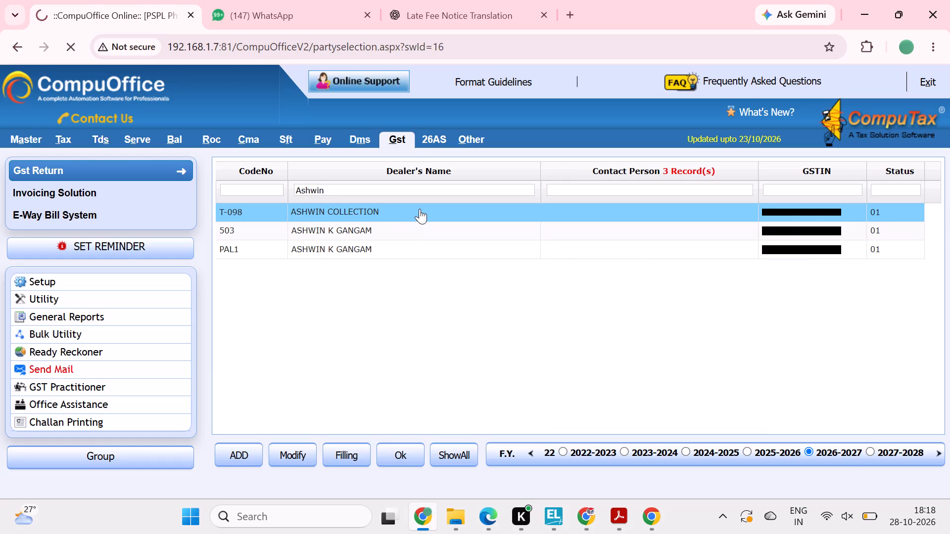
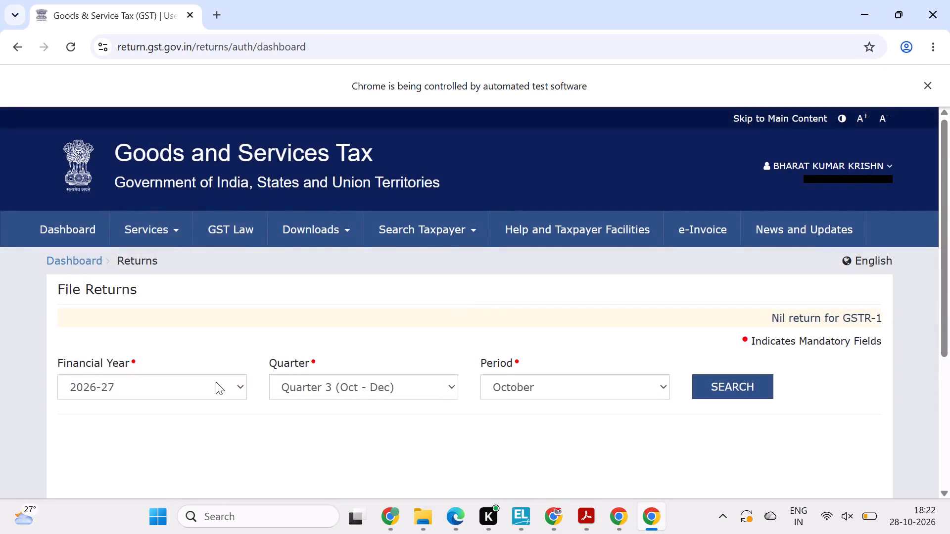
Set the financial year to 2025-26 for the return search on the File Returns page.
click(216, 382)
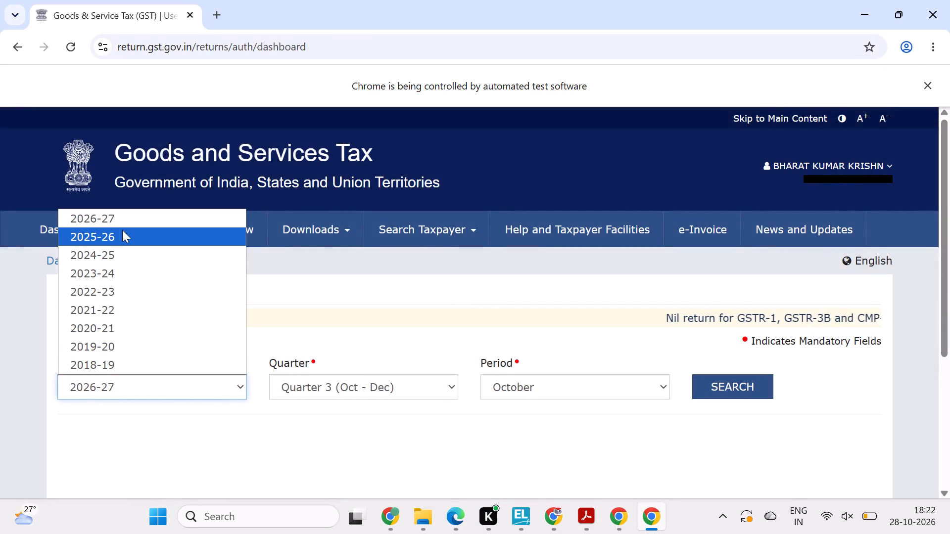
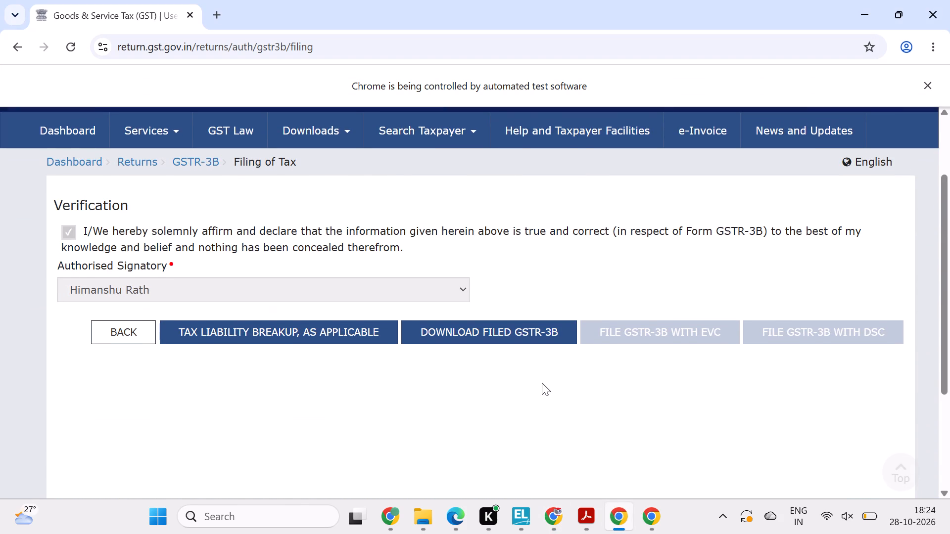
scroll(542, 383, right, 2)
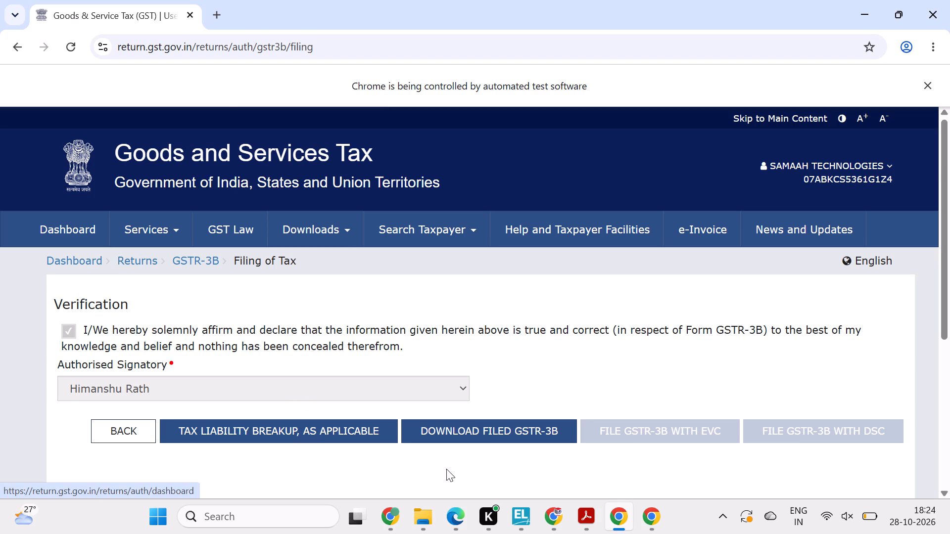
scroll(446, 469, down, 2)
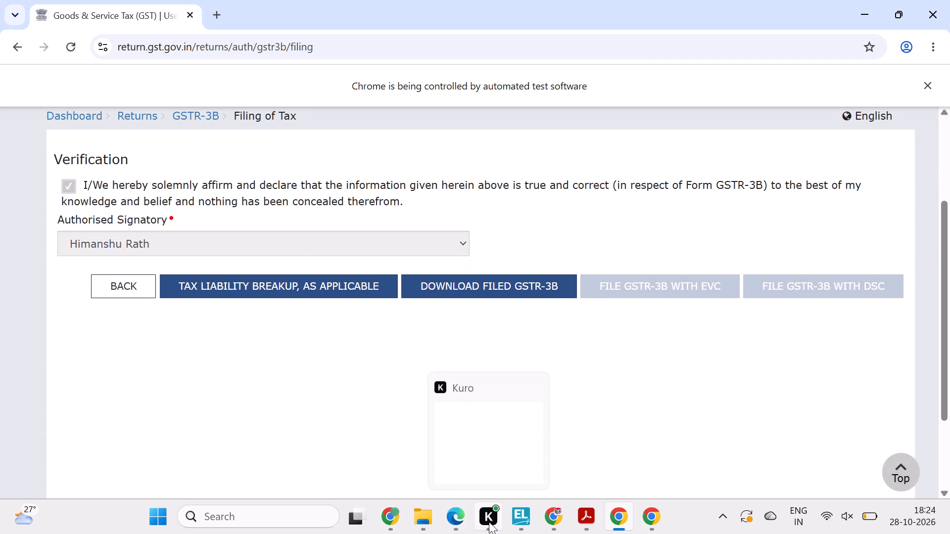
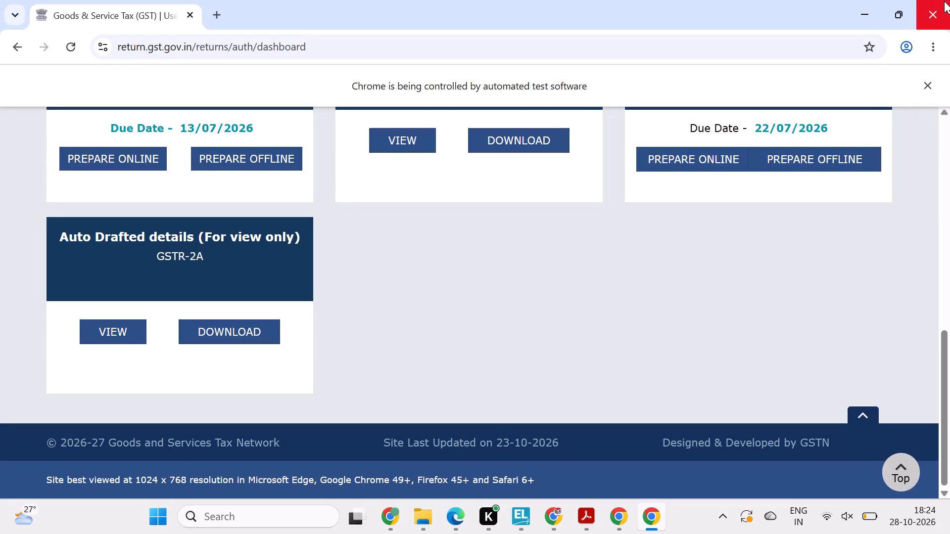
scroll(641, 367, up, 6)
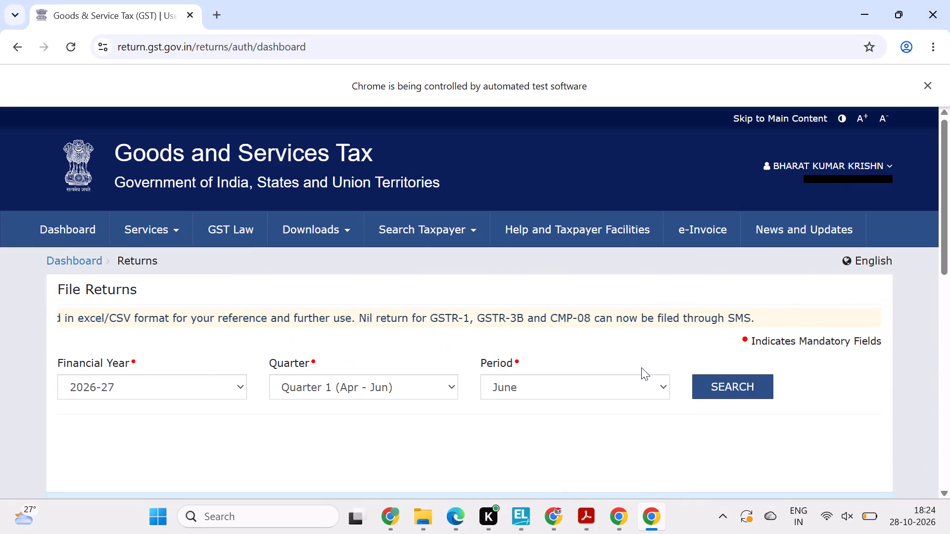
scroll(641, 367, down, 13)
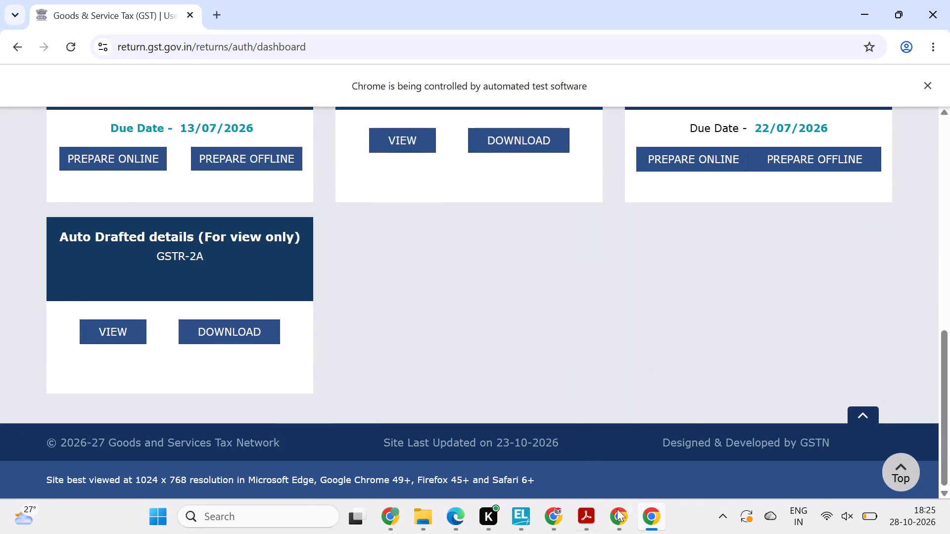
Switch to Samaah Technologies' browser window and leave its GSTR-3B filing page for the File Returns page.
click(622, 514)
scroll(556, 287, up, 7)
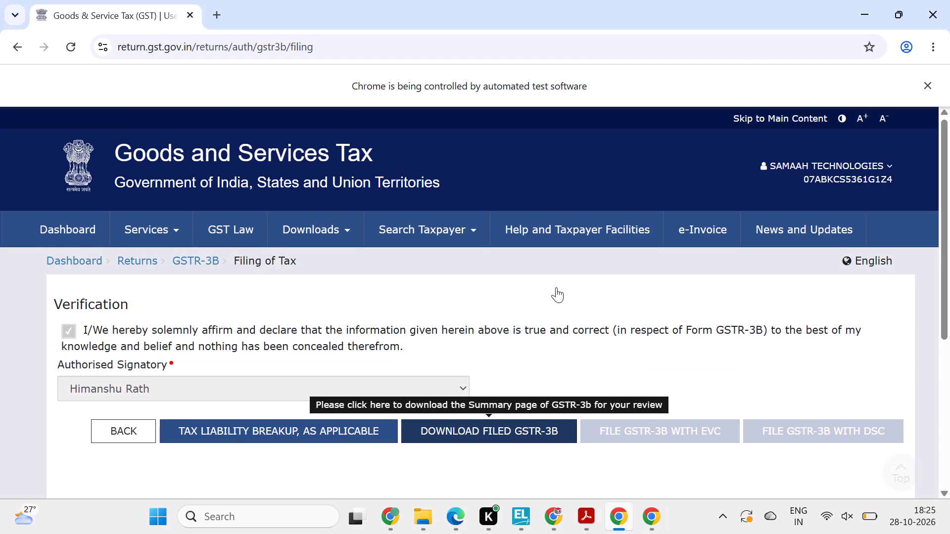
scroll(556, 287, down, 1)
double_click(136, 181)
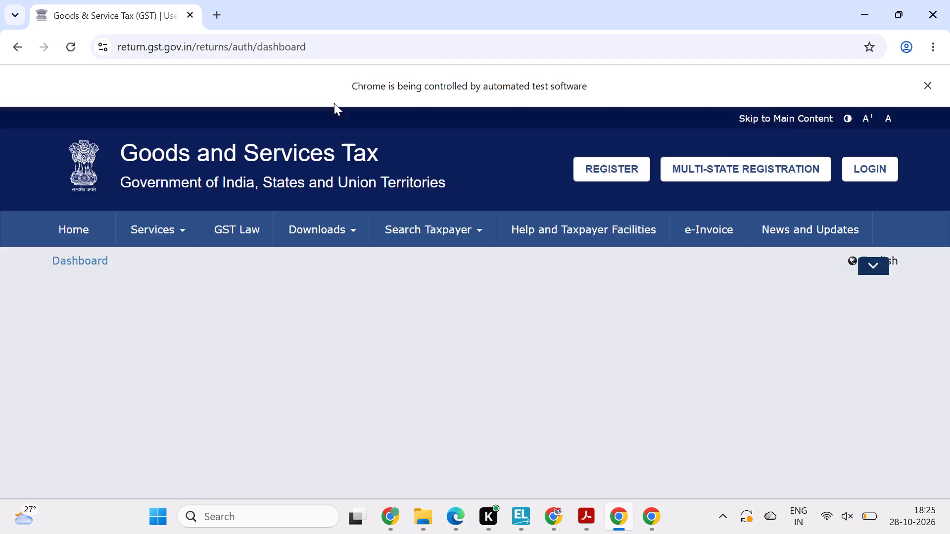
Search the 2026-27 returns for Quarter 2 (Jul - Sep), September, and check the GSTR-3B filing status.
scroll(334, 103, down, 2)
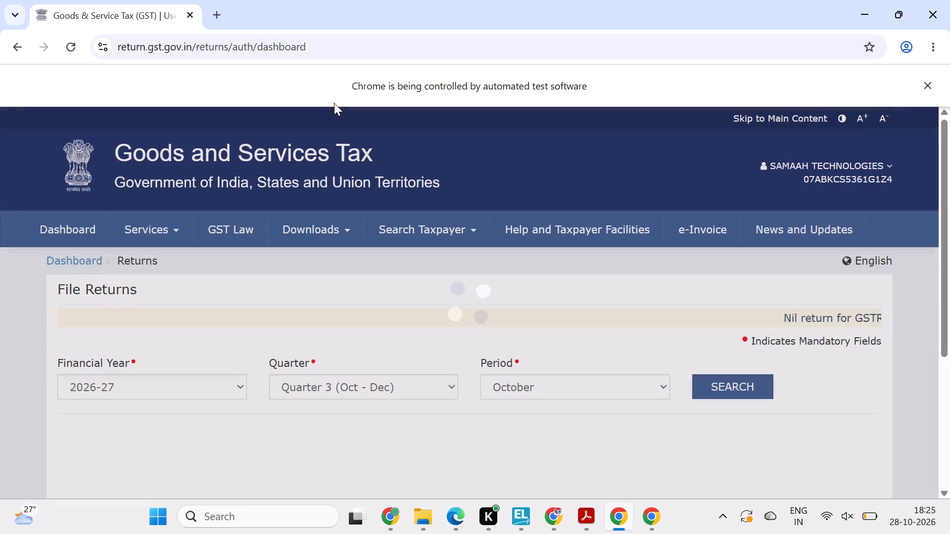
scroll(334, 103, down, 2)
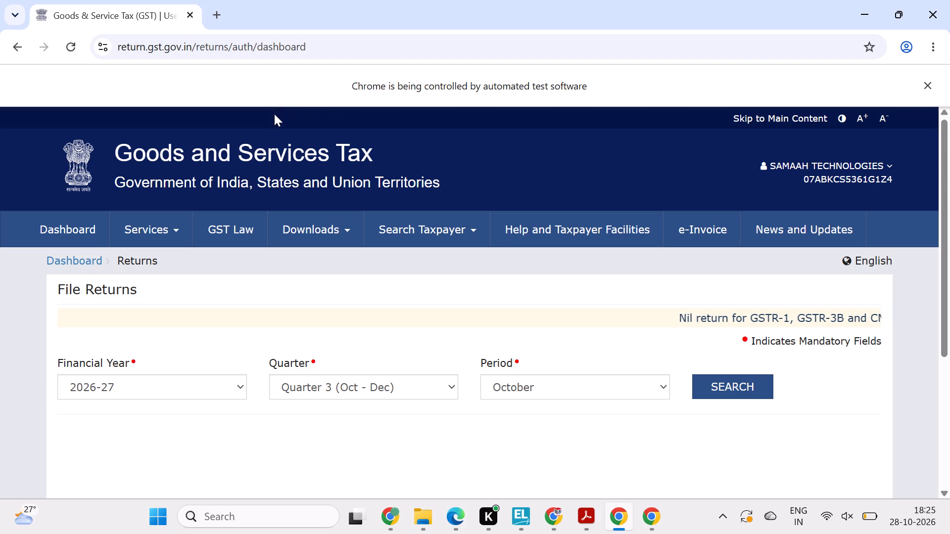
scroll(302, 208, down, 5)
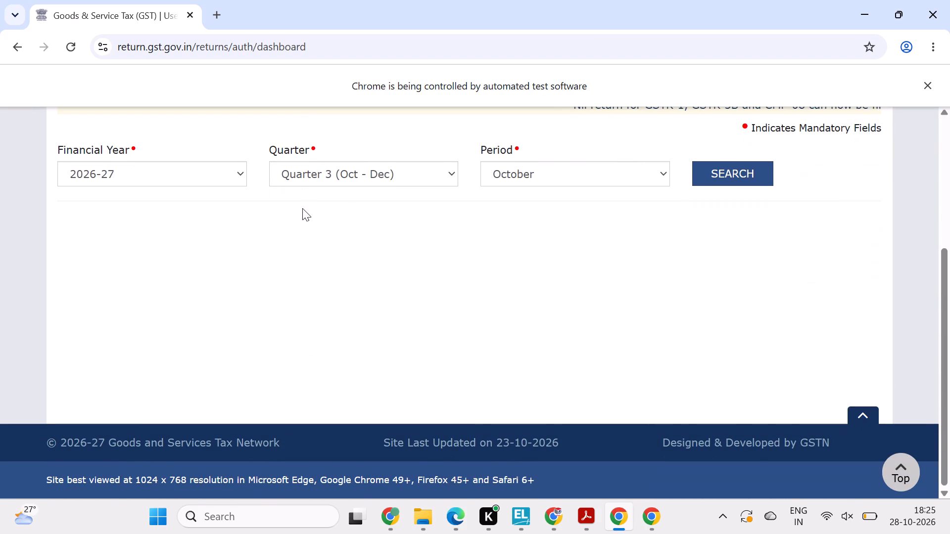
drag(371, 181, 377, 225)
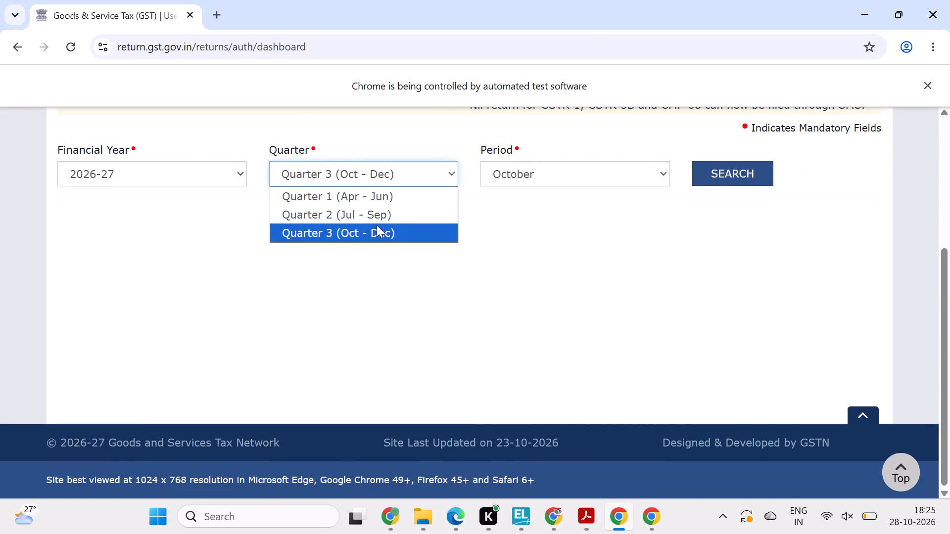
drag(377, 225, 384, 218)
click(384, 218)
double_click(708, 175)
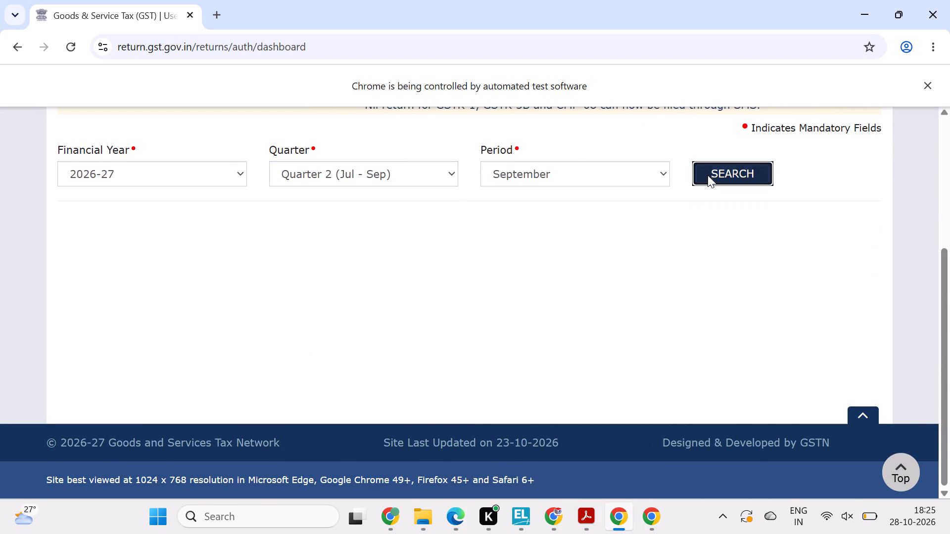
scroll(564, 359, down, 6)
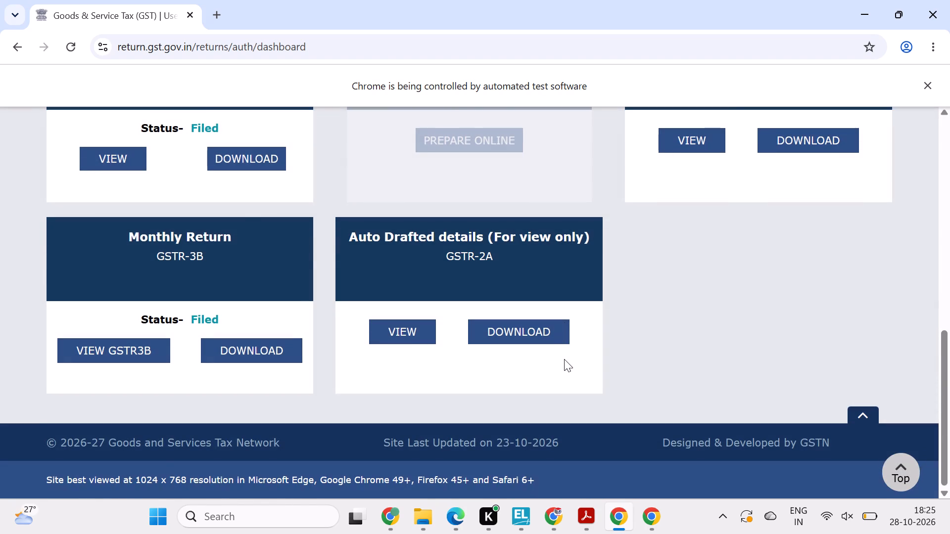
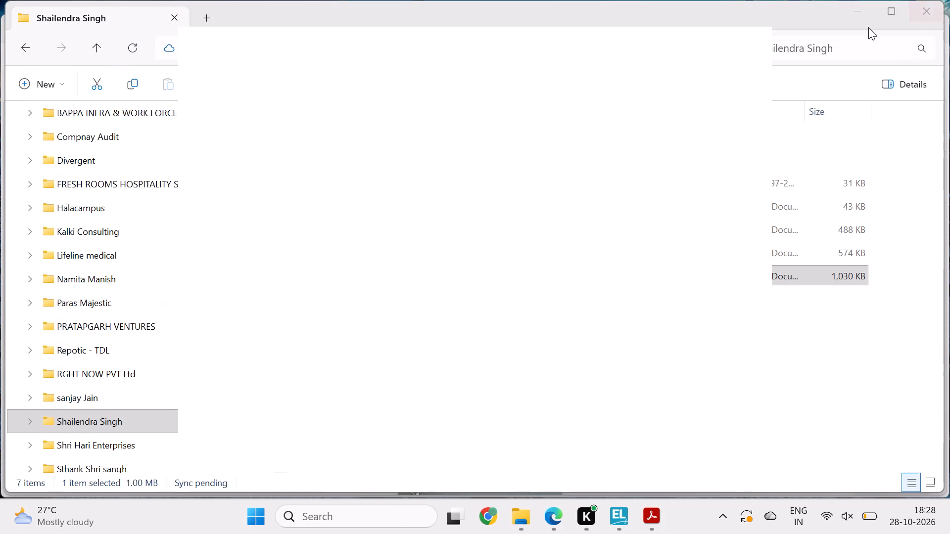
Close the File Explorer window showing the individual client's folder with the selected 1,030 KB document.
click(930, 10)
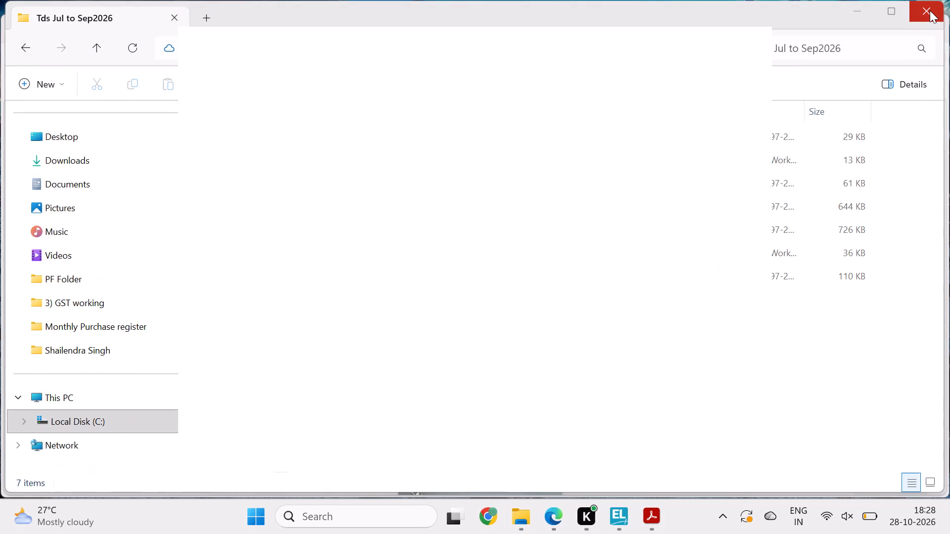
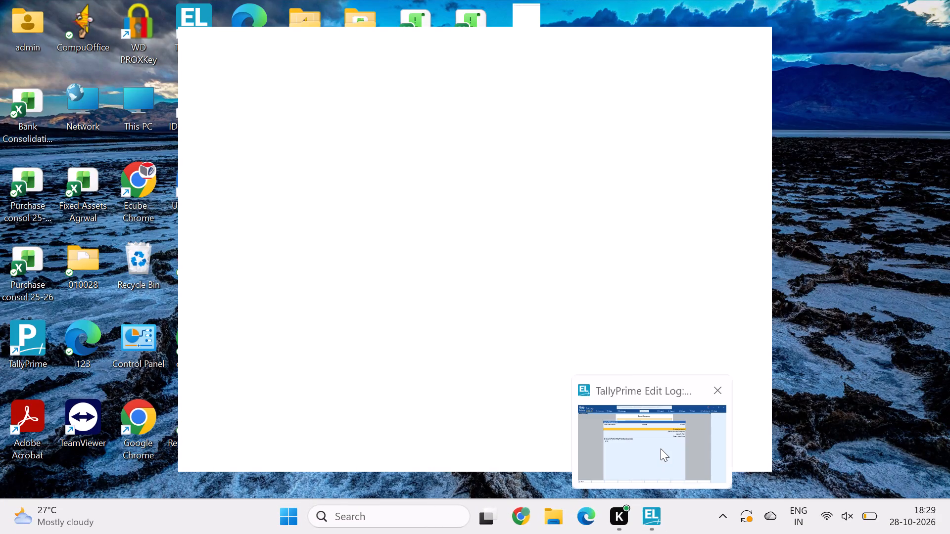
Switch to TallyPrime Edit Log, back out of the company selection and quit the program.
click(661, 448)
key(F1)
key(Escape)
key(Escape)
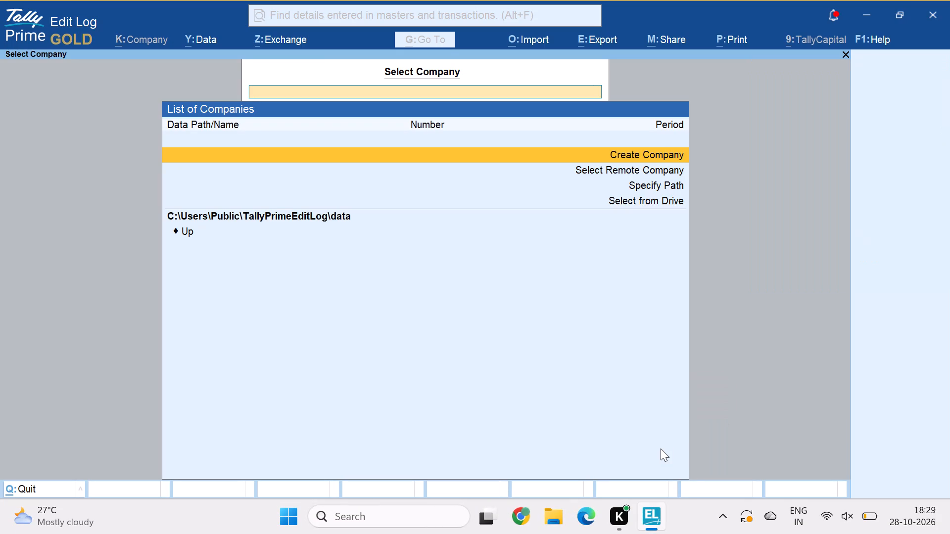
key(Escape)
key(Escape)
key(Escape)
key(Escape)
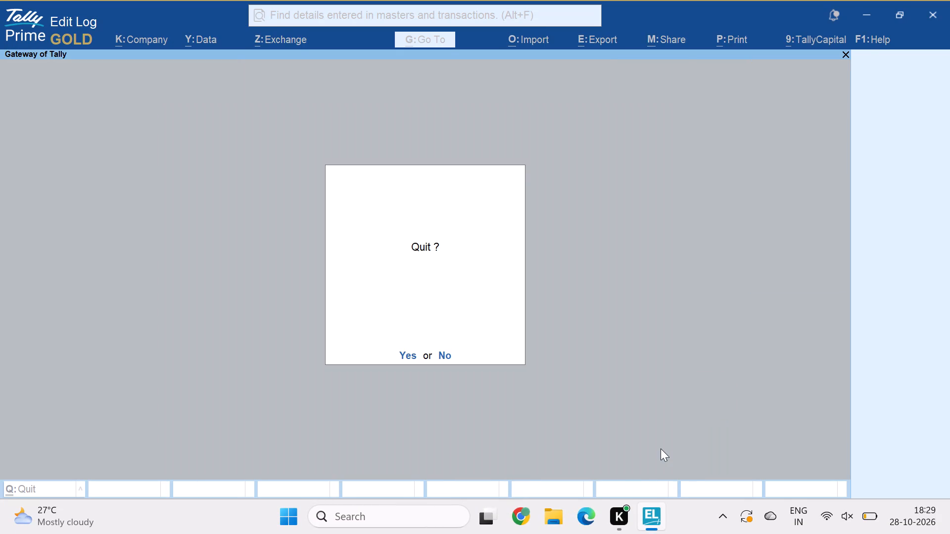
key(Return)
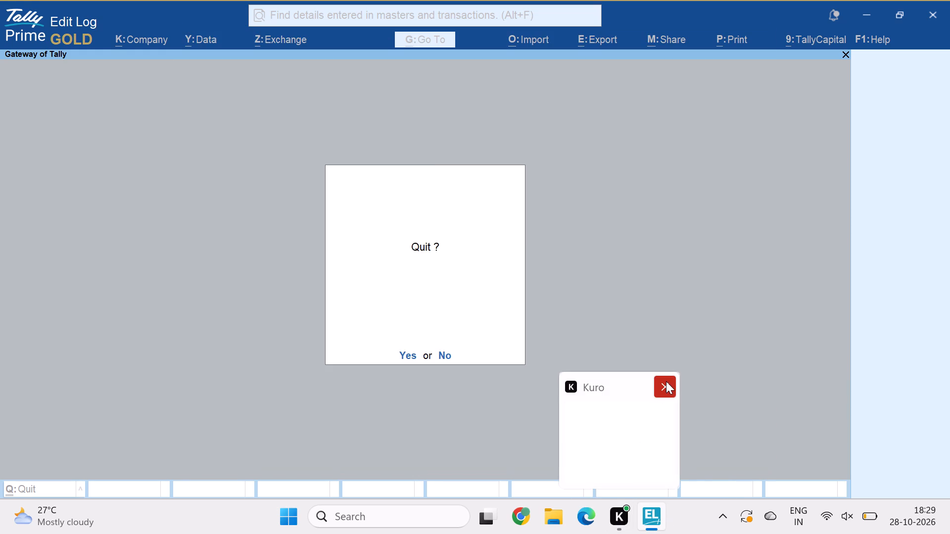
Close the Kuro window.
click(665, 381)
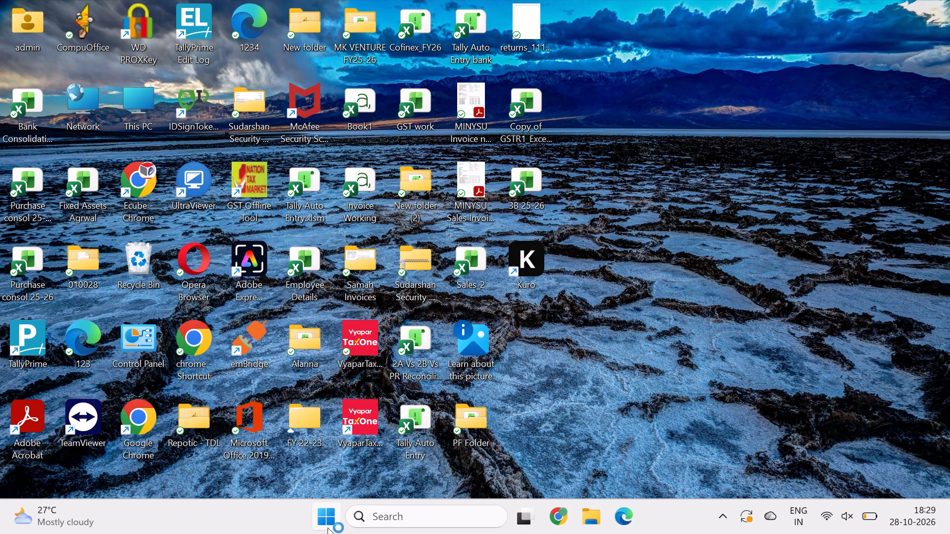
Shut down the computer without installing the pending updates.
click(326, 526)
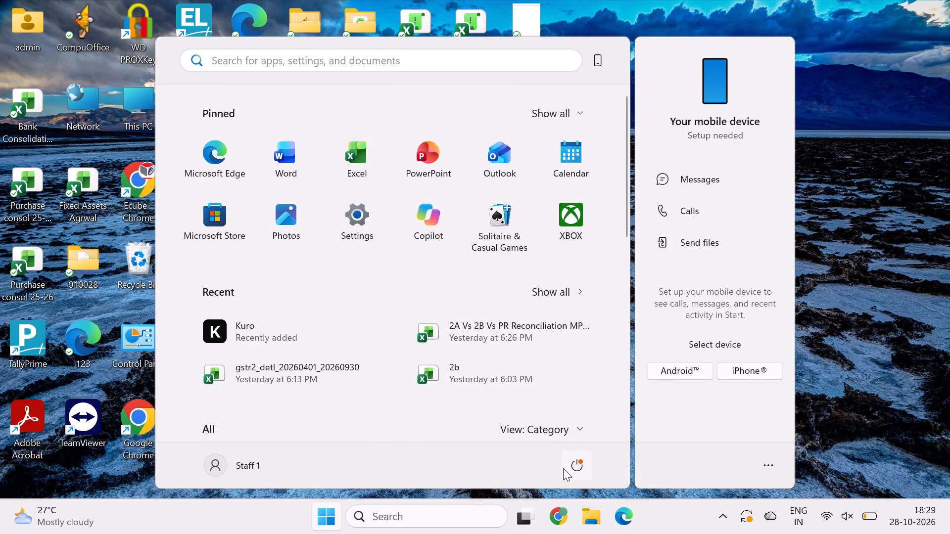
click(580, 468)
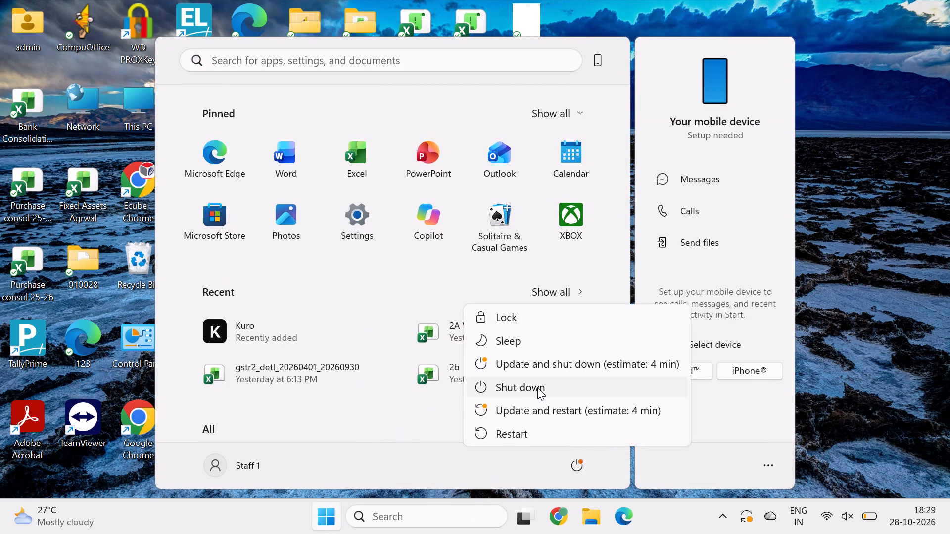
click(537, 387)
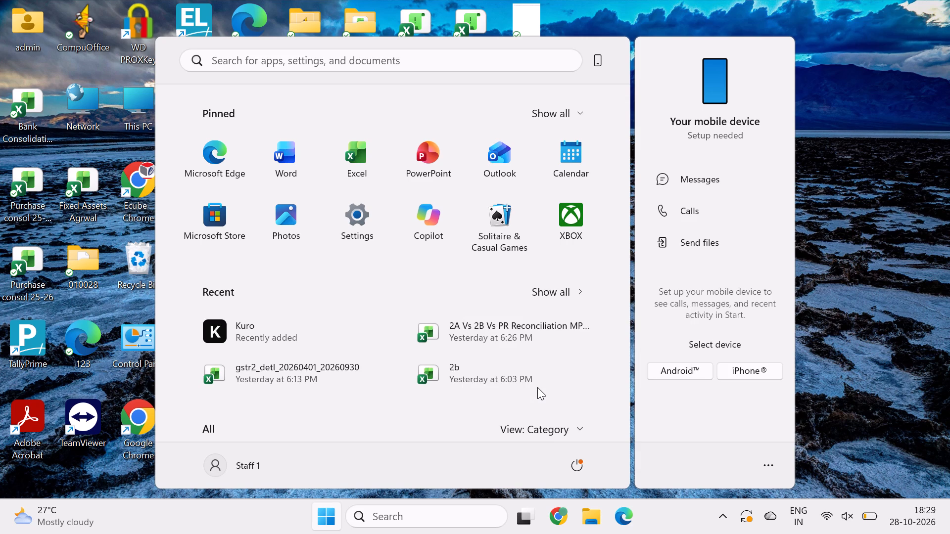